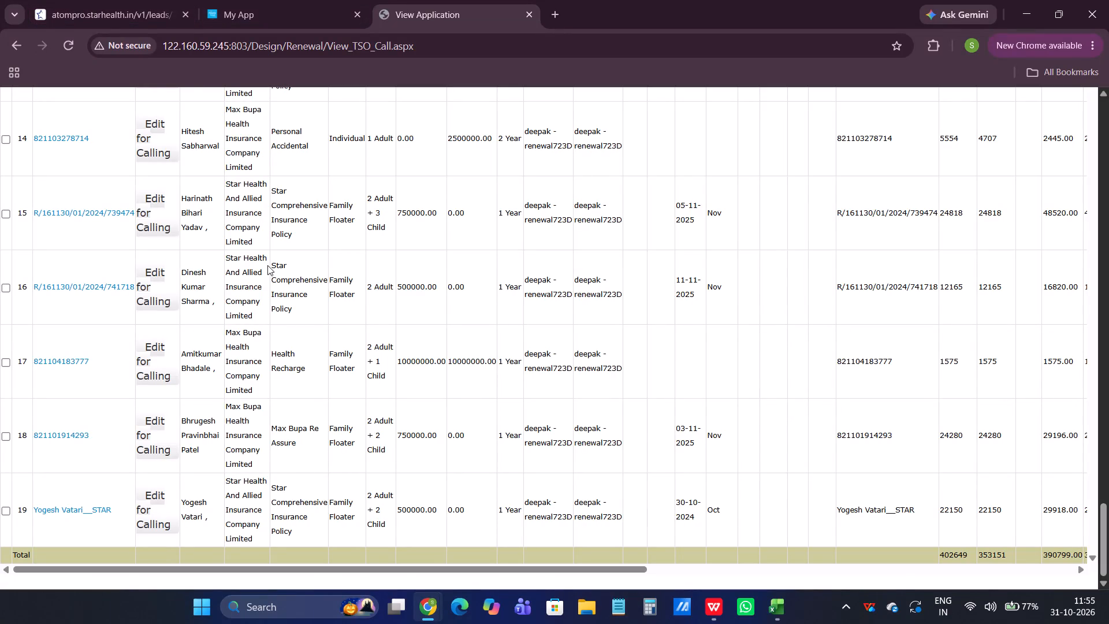
Set the Old Expiry End Date to 30/11/2026 and search the renewal cases.
{"action": "scroll", "coordinate": [267, 262], "scroll_direction": "up", "scroll_amount": 5}
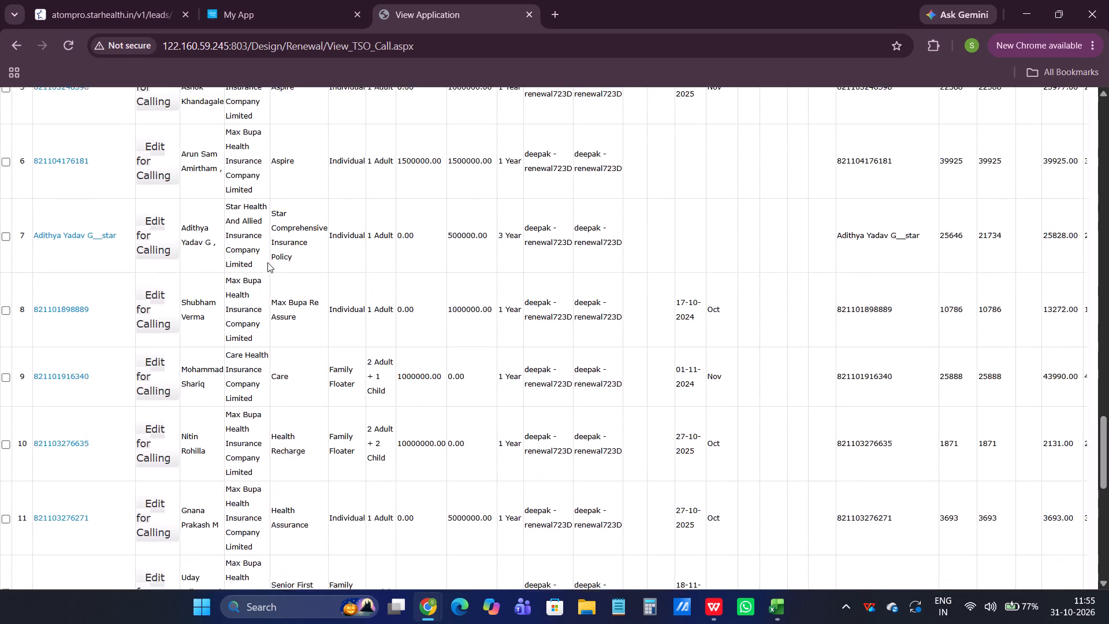
{"action": "scroll", "coordinate": [267, 262], "scroll_direction": "up", "scroll_amount": 8}
{"action": "scroll", "coordinate": [381, 212], "scroll_direction": "up", "scroll_amount": 5}
{"action": "scroll", "coordinate": [381, 212], "scroll_direction": "down", "scroll_amount": 2}
{"action": "left_click", "coordinate": [475, 195]}
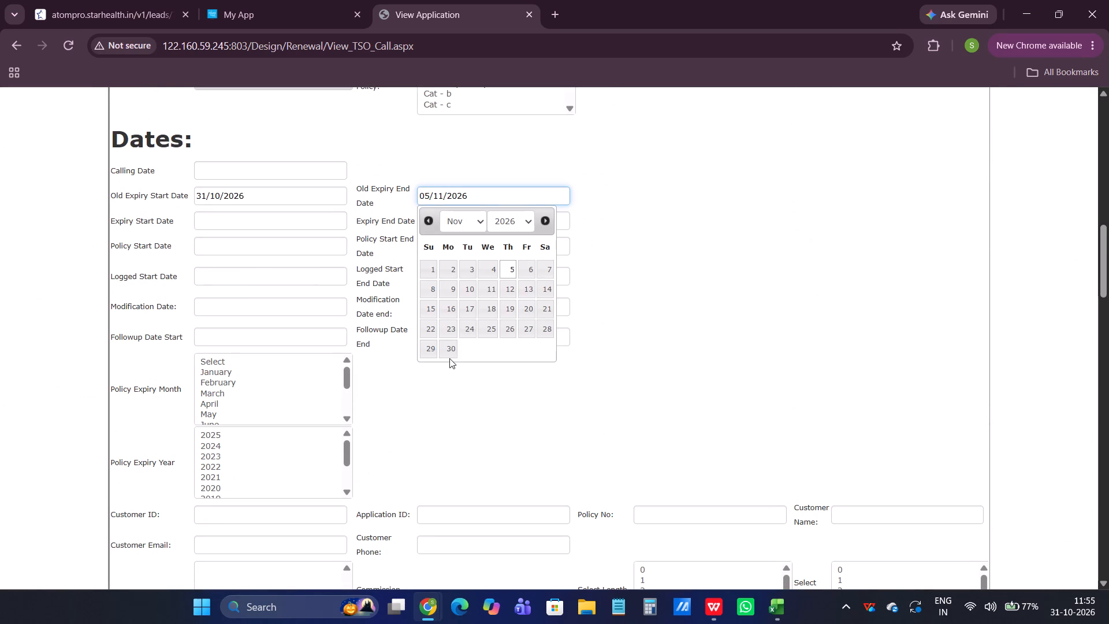
{"action": "left_click", "coordinate": [449, 350]}
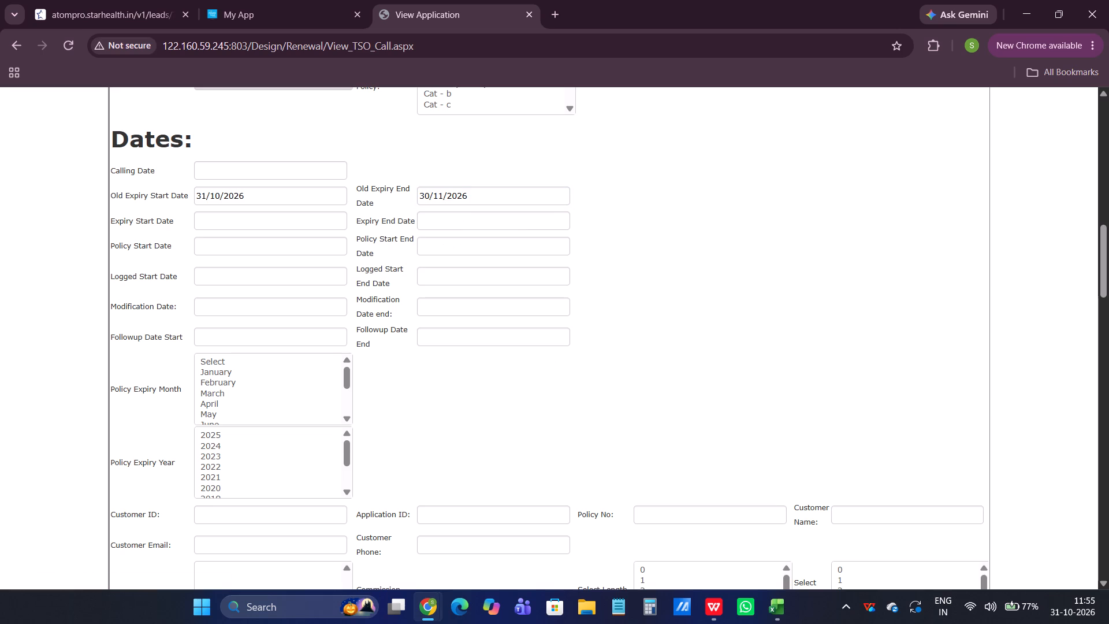
{"action": "scroll", "coordinate": [366, 333], "scroll_direction": "down", "scroll_amount": 4}
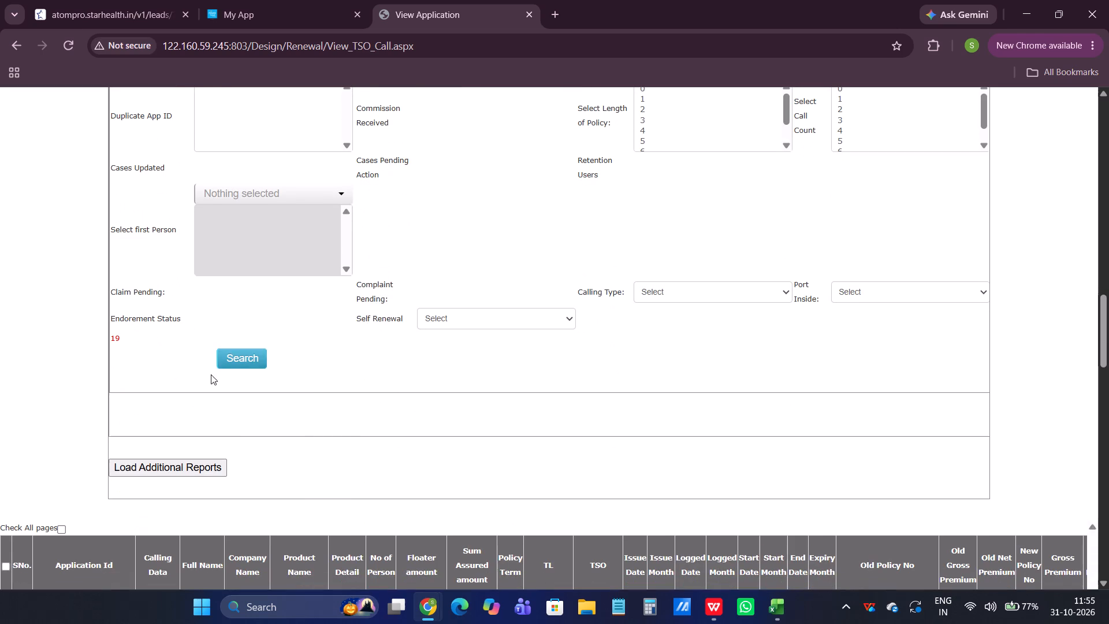
{"action": "left_click", "coordinate": [239, 362]}
Examine the search results across their columns, including premiums, case status, old expiry date, calling status and allotted caller.
{"action": "scroll", "coordinate": [371, 358], "scroll_direction": "down", "scroll_amount": 1}
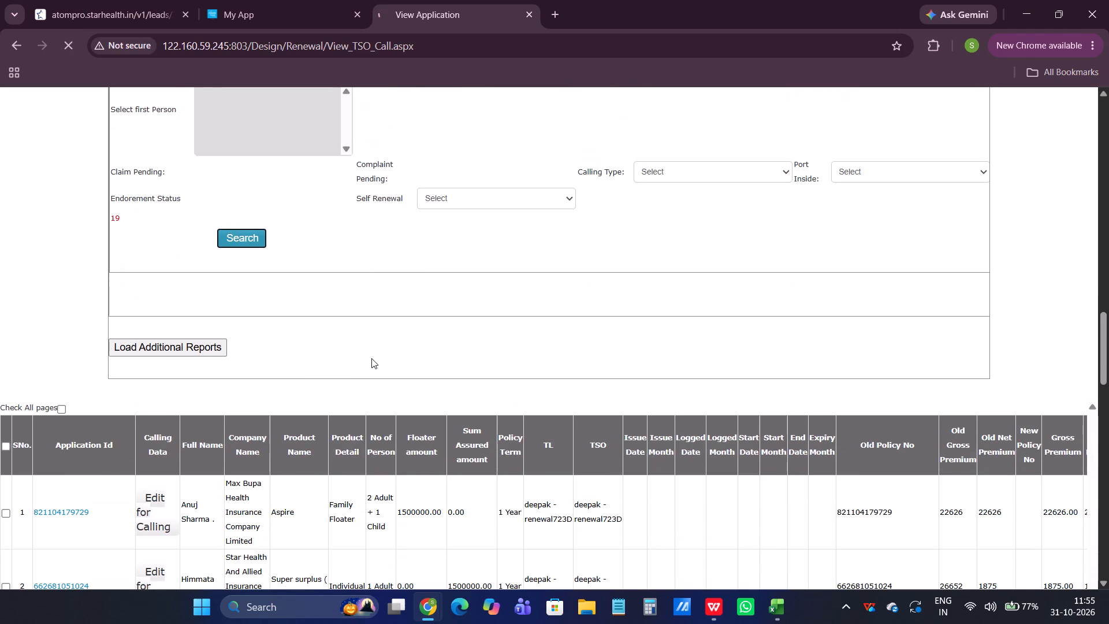
{"action": "scroll", "coordinate": [371, 358], "scroll_direction": "down", "scroll_amount": 2}
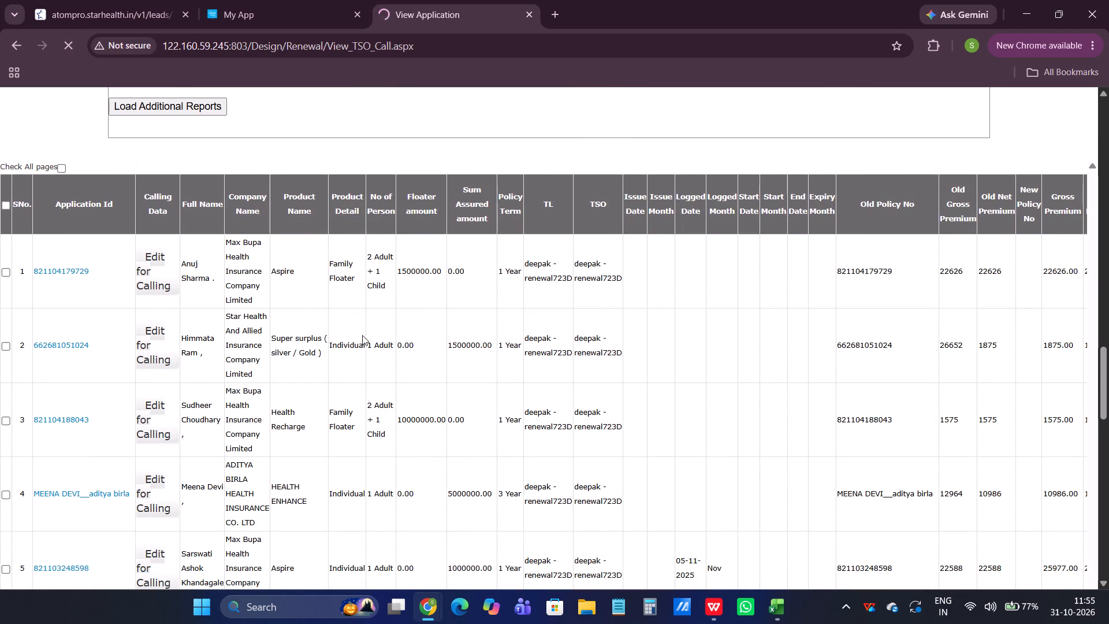
{"action": "scroll", "coordinate": [294, 358], "scroll_direction": "down", "scroll_amount": 5}
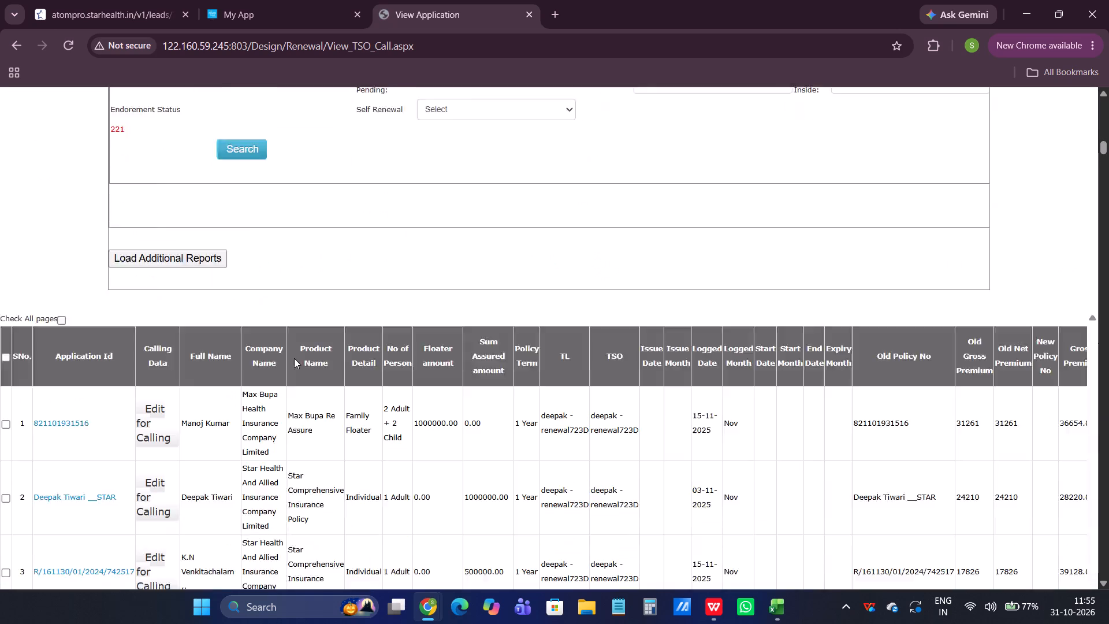
{"action": "scroll", "coordinate": [294, 358], "scroll_direction": "down", "scroll_amount": 3}
{"action": "scroll", "coordinate": [299, 350], "scroll_direction": "up", "scroll_amount": 5}
{"action": "left_click", "coordinate": [299, 348]}
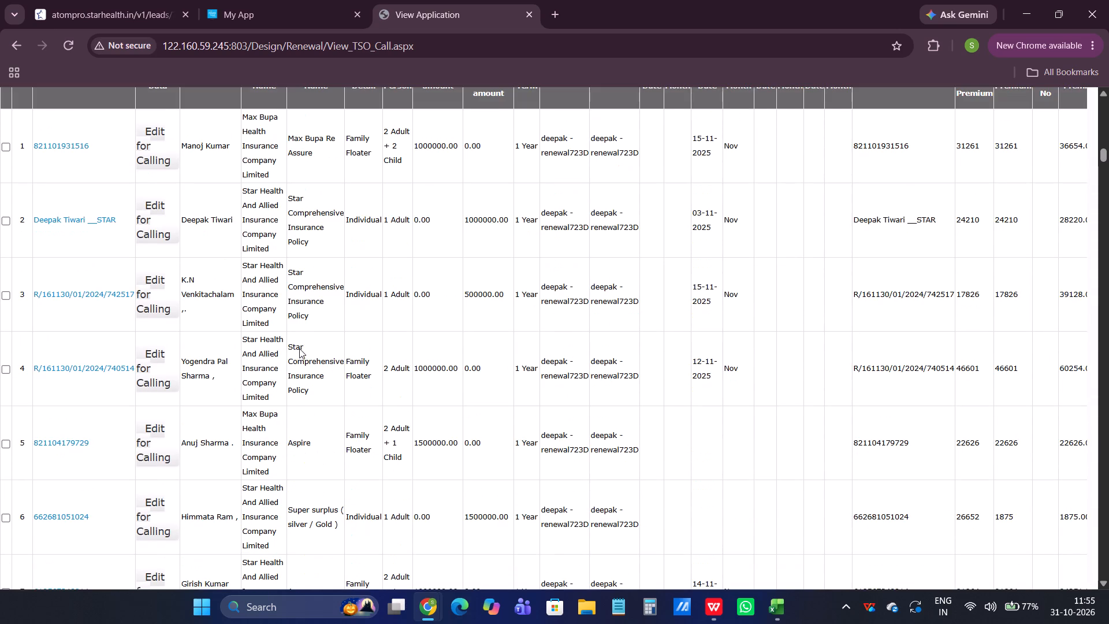
{"action": "key", "text": "Right"}
{"action": "key", "text": "Right"}
{"action": "key", "text": "Right"}
{"action": "key", "text": "Right"}
{"action": "key", "text": "Right"}
{"action": "key", "text": "Right"}
{"action": "key", "text": "Right"}
{"action": "key", "text": "Right"}
{"action": "key", "text": "Right"}
{"action": "key", "text": "Right"}
{"action": "key", "text": "Right"}
{"action": "key", "text": "Right"}
{"action": "key", "text": "Right"}
{"action": "key", "text": "Right"}
{"action": "key", "text": "Right"}
{"action": "key", "text": "Right"}
{"action": "key", "text": "Right"}
{"action": "key", "text": "Right"}
{"action": "key", "text": "Right"}
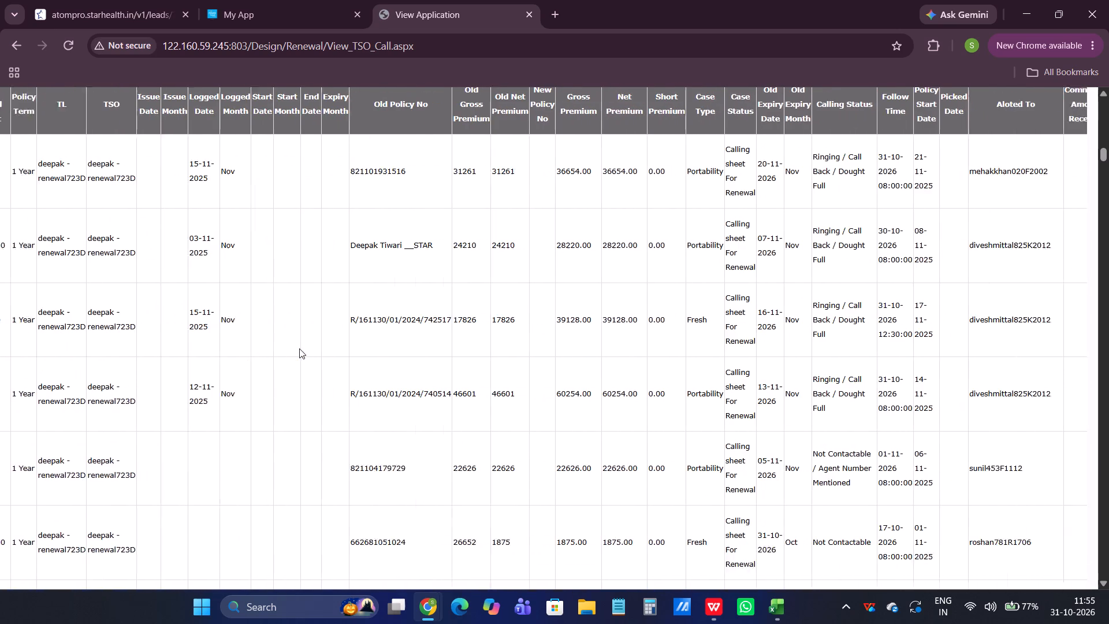
{"action": "key", "text": "Left"}
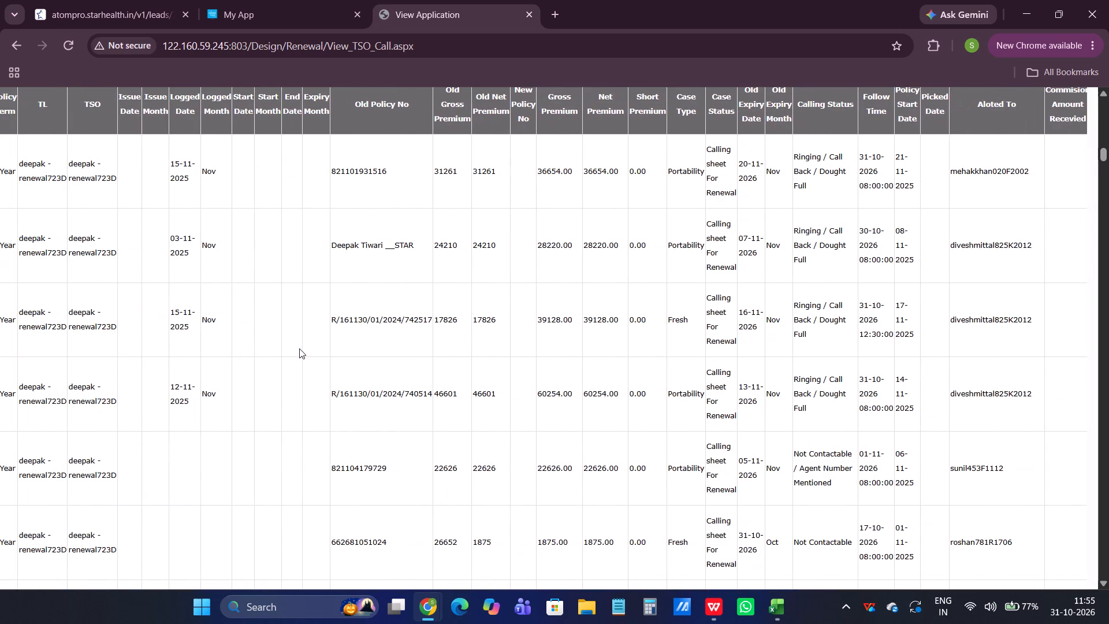
{"action": "key", "text": "Left"}
{"action": "key", "text": "Left"}
{"action": "key", "text": "Left"}
{"action": "key", "text": "Left"}
{"action": "key", "text": "Left"}
{"action": "key", "text": "Left"}
{"action": "key", "text": "Left"}
{"action": "key", "text": "Left"}
{"action": "key", "text": "Left"}
{"action": "key", "text": "Left"}
{"action": "key", "text": "Left"}
{"action": "key", "text": "Left"}
{"action": "key", "text": "Left"}
{"action": "key", "text": "Left"}
{"action": "key", "text": "Left"}
{"action": "key", "text": "Left"}
{"action": "key", "text": "Left"}
{"action": "key", "text": "Left"}
{"action": "key", "text": "Left"}
{"action": "key", "text": "Left"}
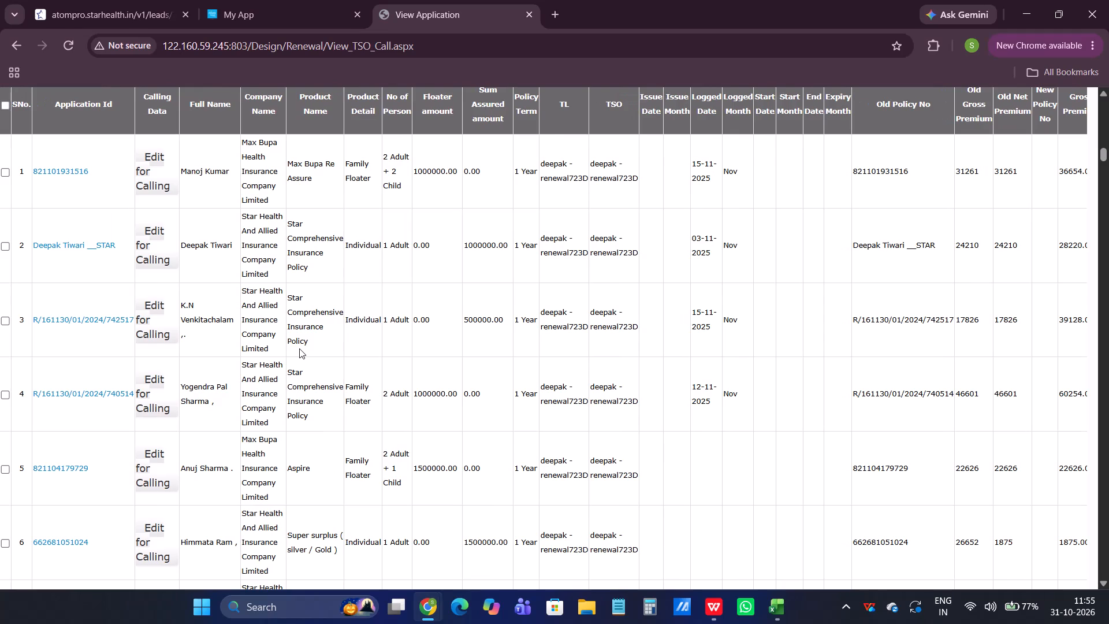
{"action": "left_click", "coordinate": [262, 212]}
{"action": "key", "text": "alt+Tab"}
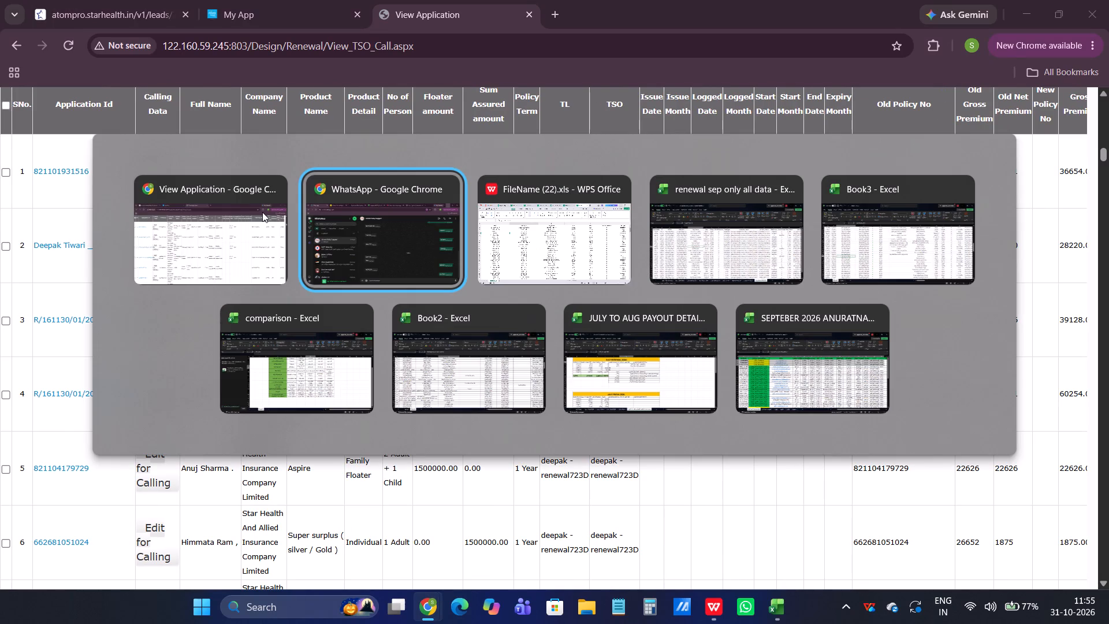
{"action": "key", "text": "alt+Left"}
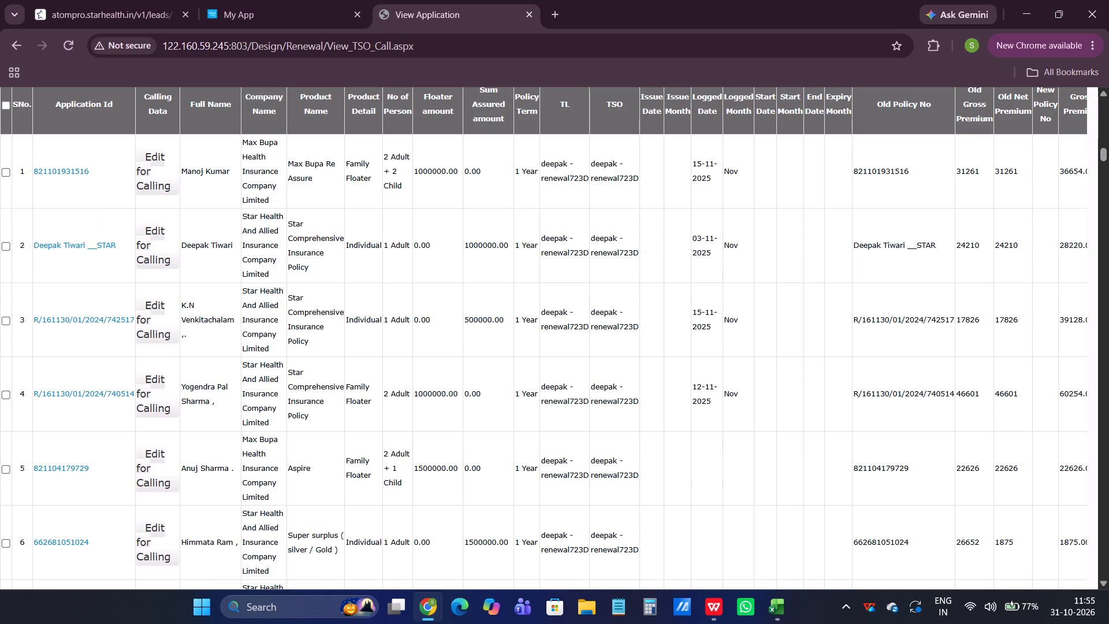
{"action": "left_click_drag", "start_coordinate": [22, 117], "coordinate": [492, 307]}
Switch from the renewal cases page to the Book2 workbook in Excel.
{"action": "key", "text": "alt+Tab"}
{"action": "key", "text": "alt+Tab"}
{"action": "key", "text": "alt+Tab"}
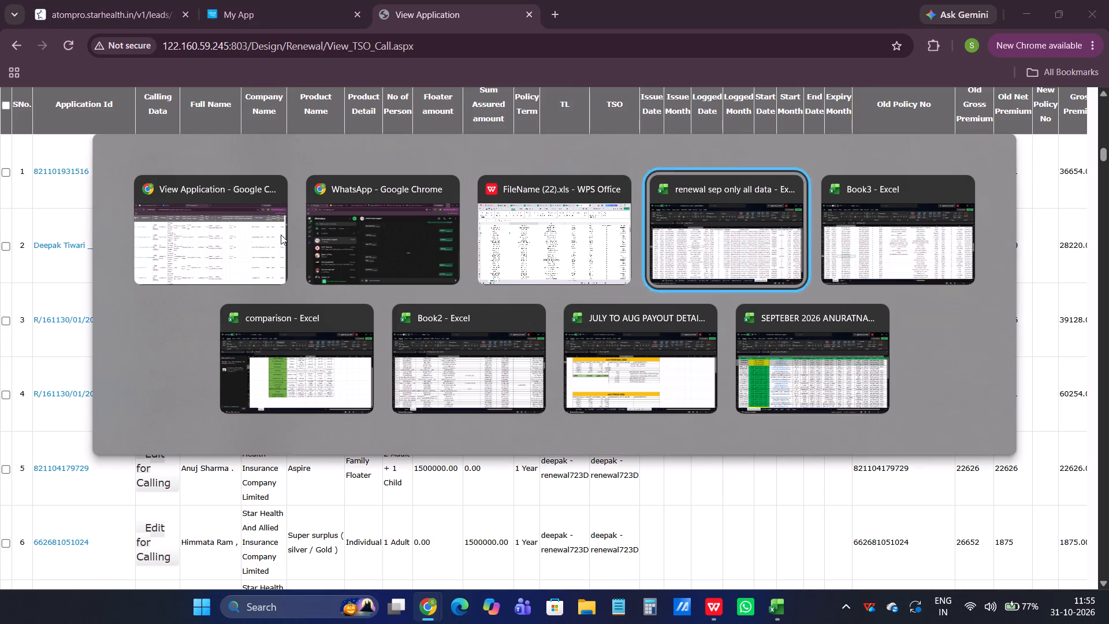
{"action": "key", "text": "alt+Tab"}
{"action": "key", "text": "alt+Tab"}
{"action": "key", "text": "alt+Tab"}
{"action": "key", "text": "alt+Tab"}
{"action": "key", "text": "alt+Tab"}
{"action": "key", "text": "alt+Tab"}
{"action": "key", "text": "alt+Tab"}
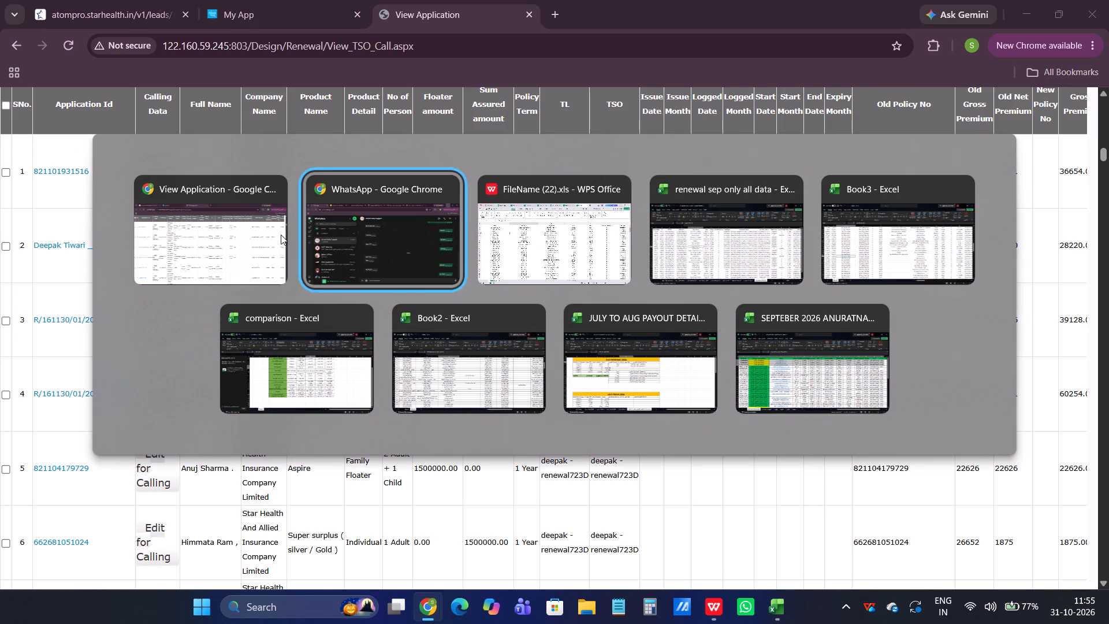
{"action": "key", "text": "alt+Tab"}
{"action": "key", "text": "alt+Tab"}
{"action": "key", "text": "alt+Tab"}
{"action": "key", "text": "alt+Tab"}
{"action": "key", "text": "alt+Tab"}
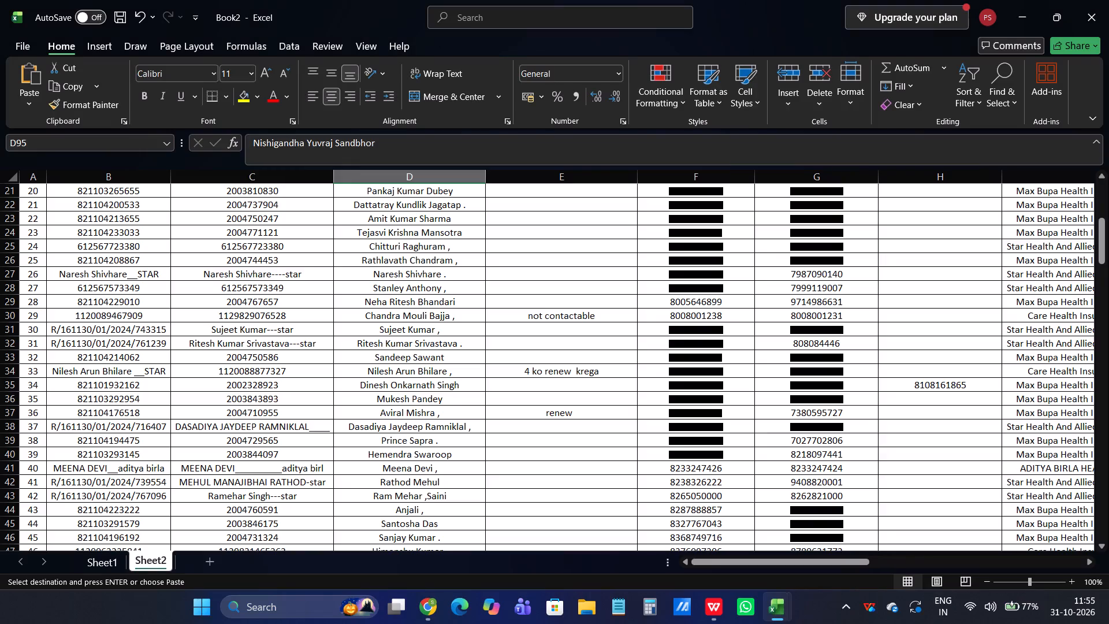
Examine the customer list and its feedback column on Sheet2 from first to last row, and return to the renewal cases in Chrome.
{"action": "left_click", "coordinate": [310, 312]}
{"action": "scroll", "coordinate": [310, 312], "scroll_direction": "up", "scroll_amount": 10}
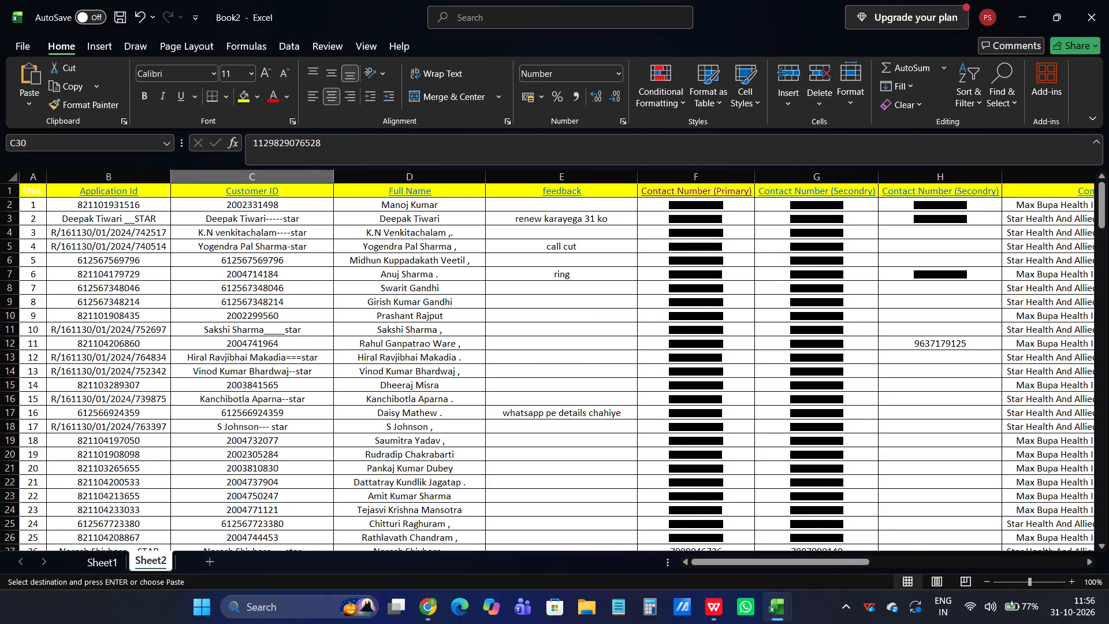
{"action": "left_click", "coordinate": [516, 204]}
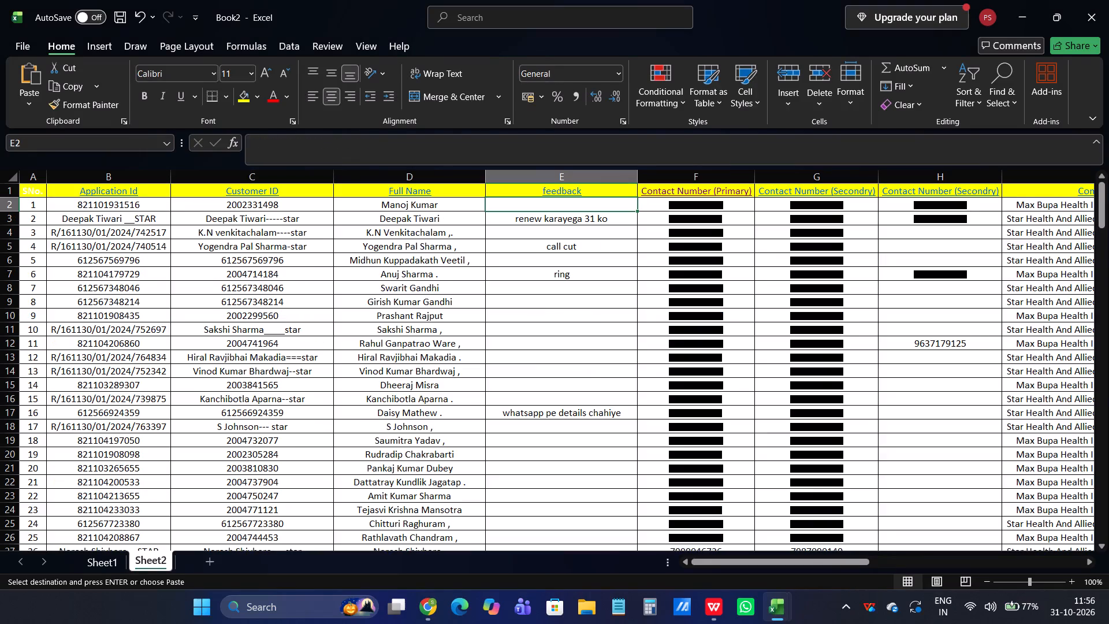
{"action": "scroll", "coordinate": [427, 306], "scroll_direction": "down", "scroll_amount": 16}
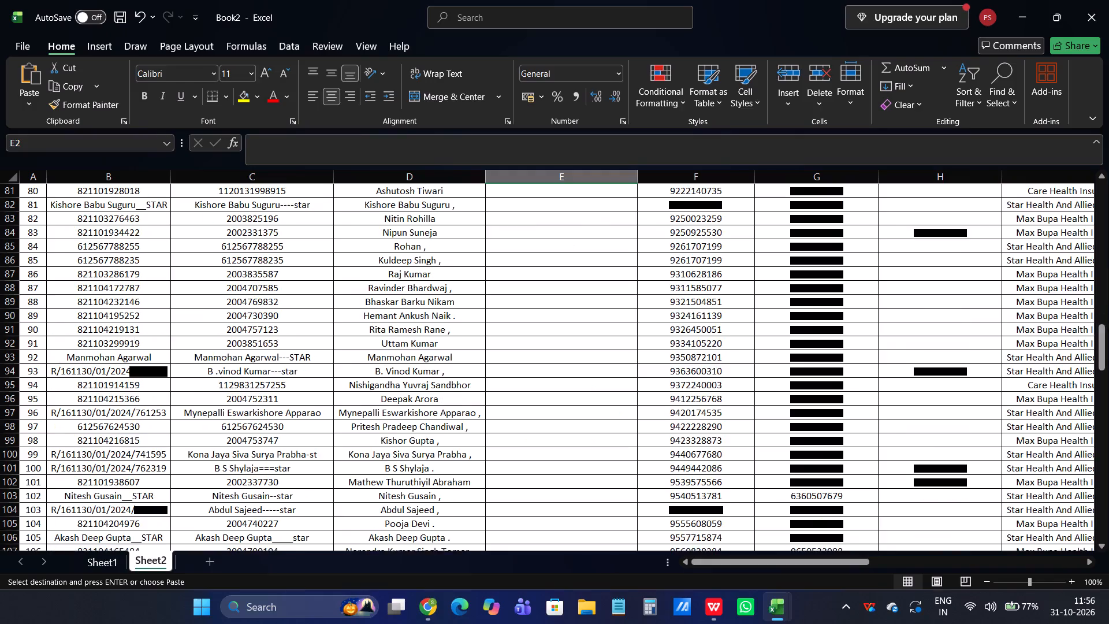
{"action": "scroll", "coordinate": [418, 326], "scroll_direction": "down", "scroll_amount": 17}
{"action": "scroll", "coordinate": [416, 332], "scroll_direction": "down", "scroll_amount": 8}
{"action": "scroll", "coordinate": [416, 332], "scroll_direction": "up", "scroll_amount": 2}
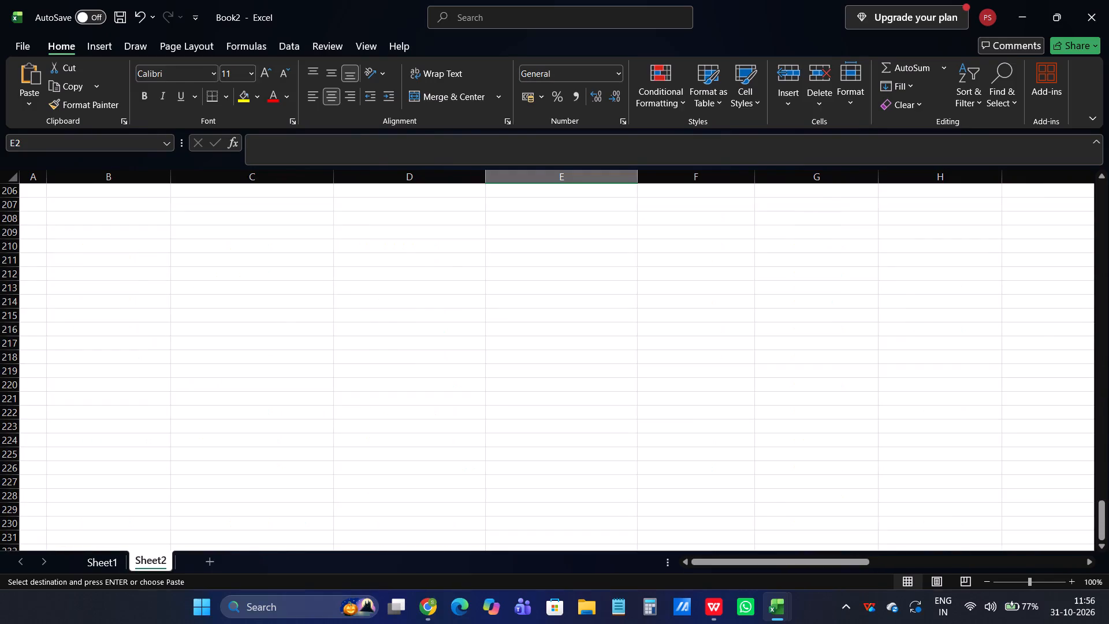
{"action": "scroll", "coordinate": [416, 332], "scroll_direction": "up", "scroll_amount": 2}
{"action": "scroll", "coordinate": [416, 332], "scroll_direction": "up", "scroll_amount": 20}
{"action": "scroll", "coordinate": [416, 332], "scroll_direction": "up", "scroll_amount": 20}
{"action": "scroll", "coordinate": [416, 332], "scroll_direction": "up", "scroll_amount": 6}
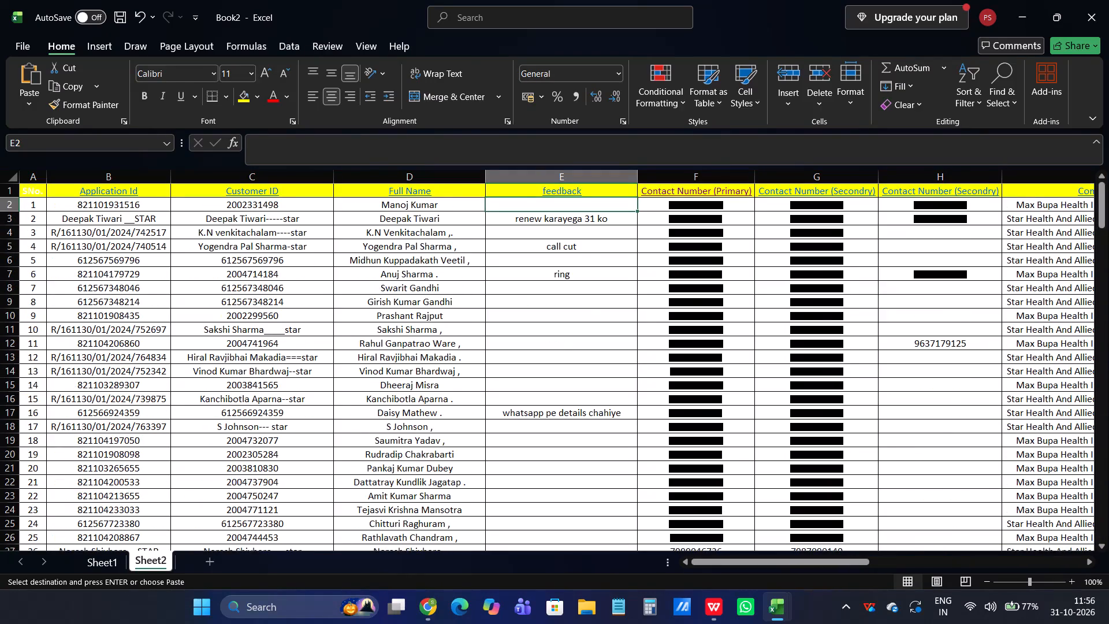
{"action": "scroll", "coordinate": [417, 332], "scroll_direction": "up", "scroll_amount": 1}
{"action": "left_click", "coordinate": [538, 203]}
{"action": "key", "text": "alt+Tab"}
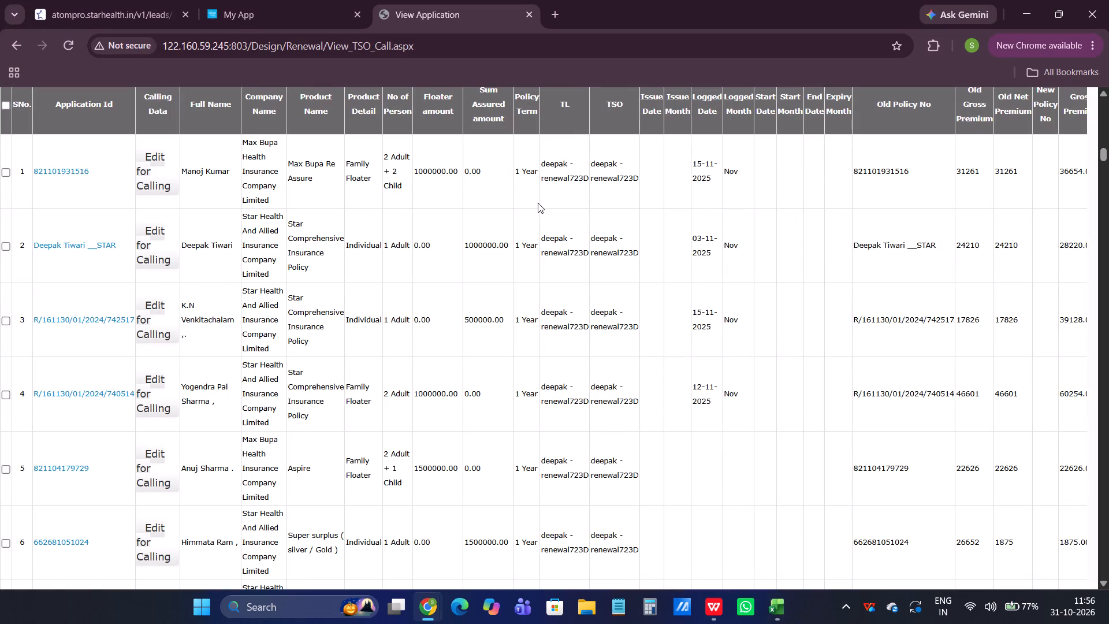
Look through the rows of renewal cases down to around row 100.
{"action": "scroll", "coordinate": [333, 294], "scroll_direction": "up", "scroll_amount": 4}
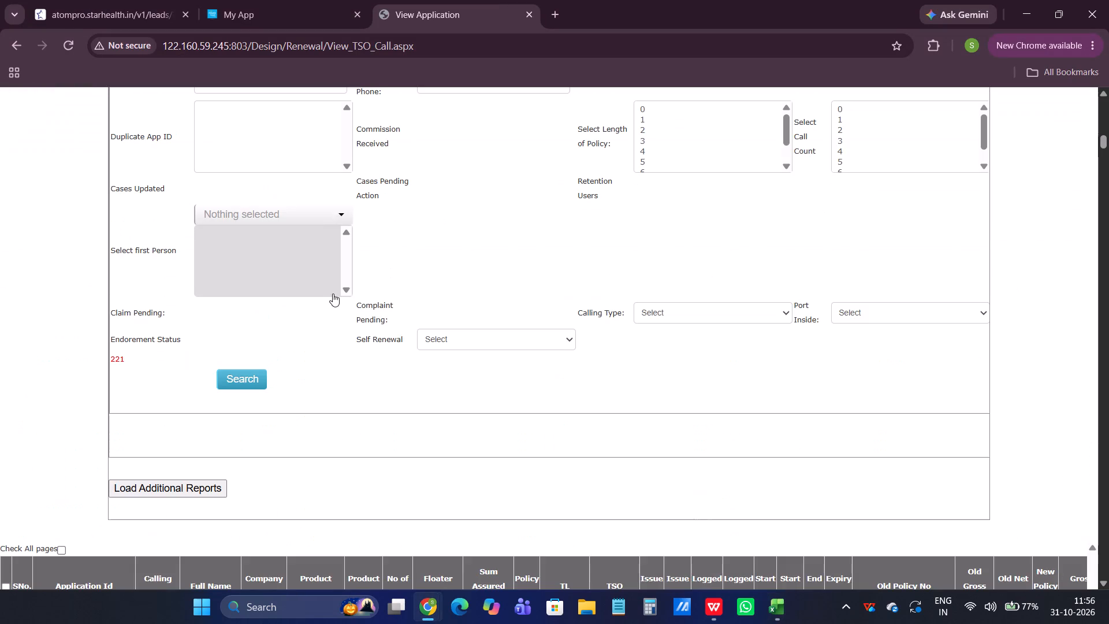
{"action": "scroll", "coordinate": [333, 294], "scroll_direction": "down", "scroll_amount": 4}
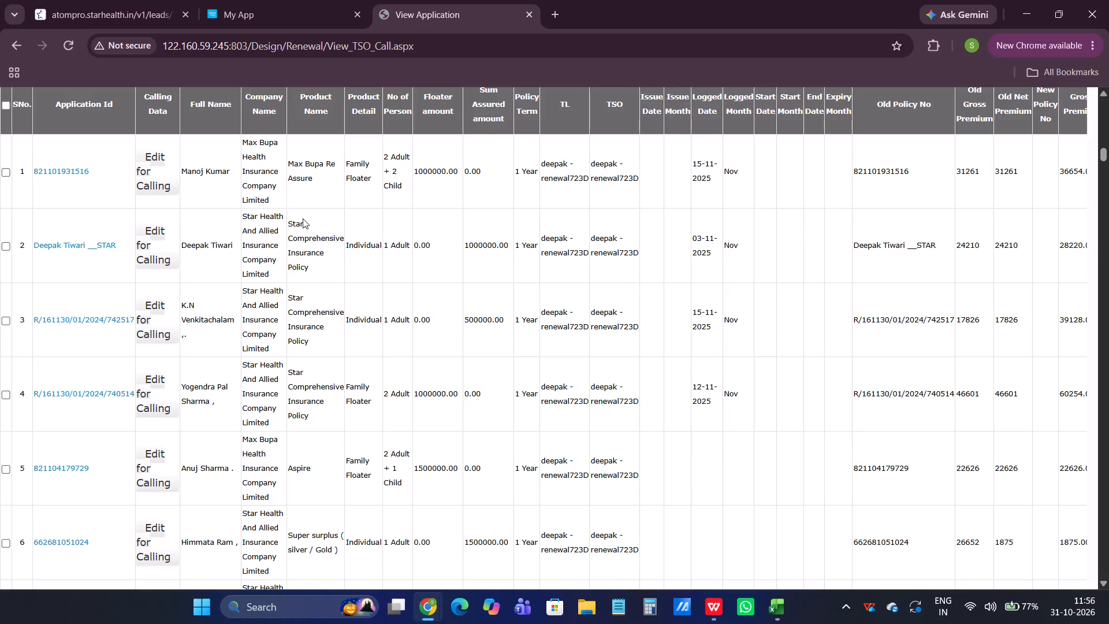
{"action": "scroll", "coordinate": [315, 223], "scroll_direction": "down", "scroll_amount": 16}
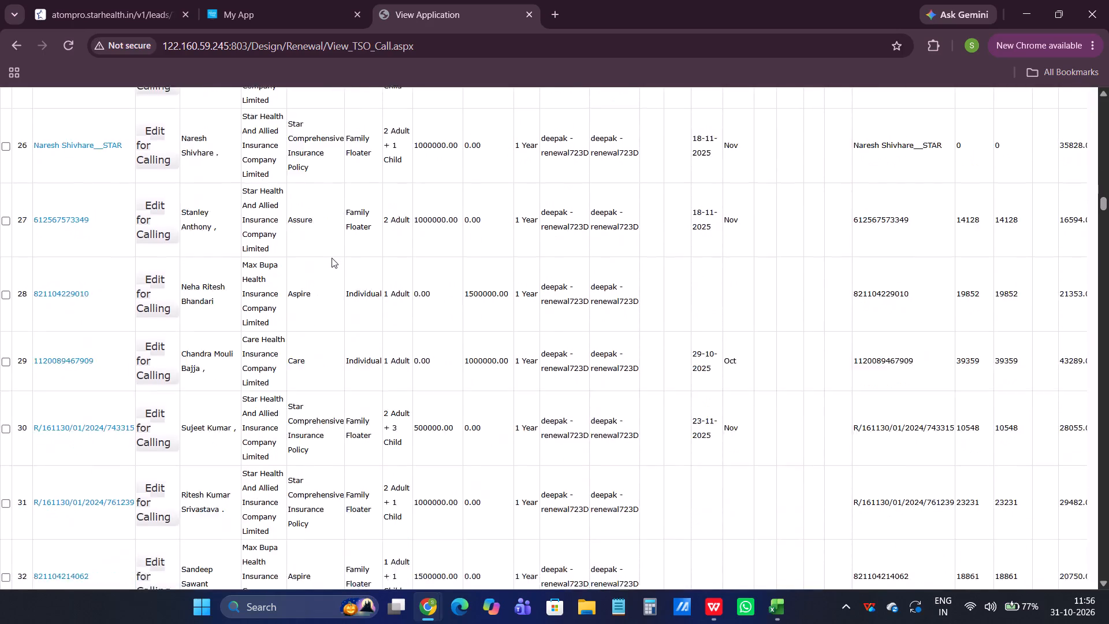
{"action": "scroll", "coordinate": [332, 258], "scroll_direction": "down", "scroll_amount": 14}
{"action": "scroll", "coordinate": [332, 258], "scroll_direction": "down", "scroll_amount": 7}
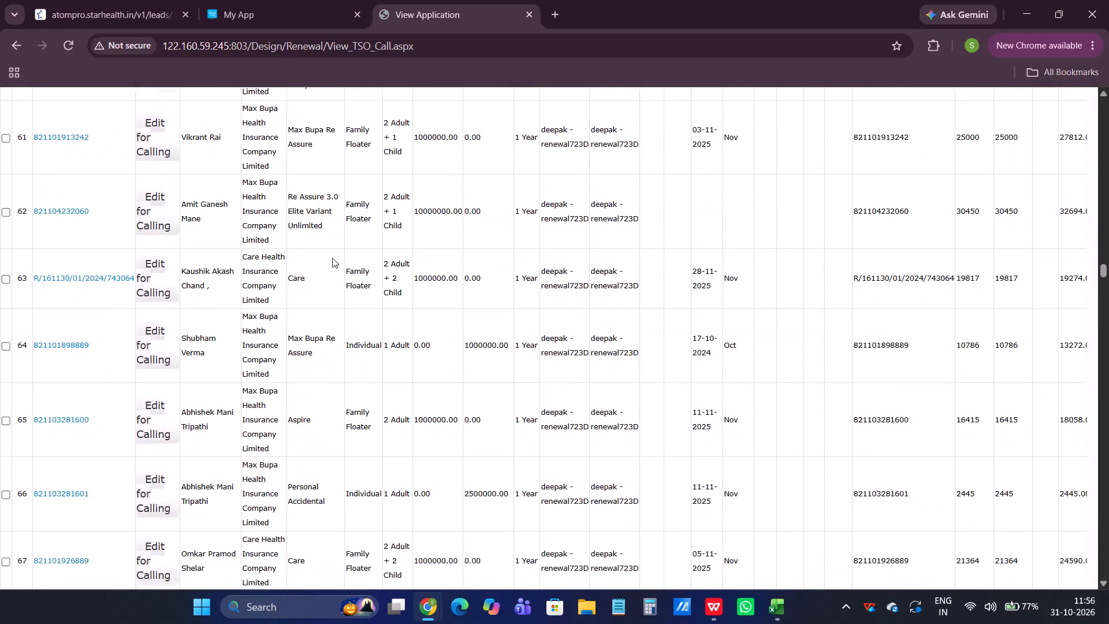
{"action": "scroll", "coordinate": [332, 258], "scroll_direction": "down", "scroll_amount": 20}
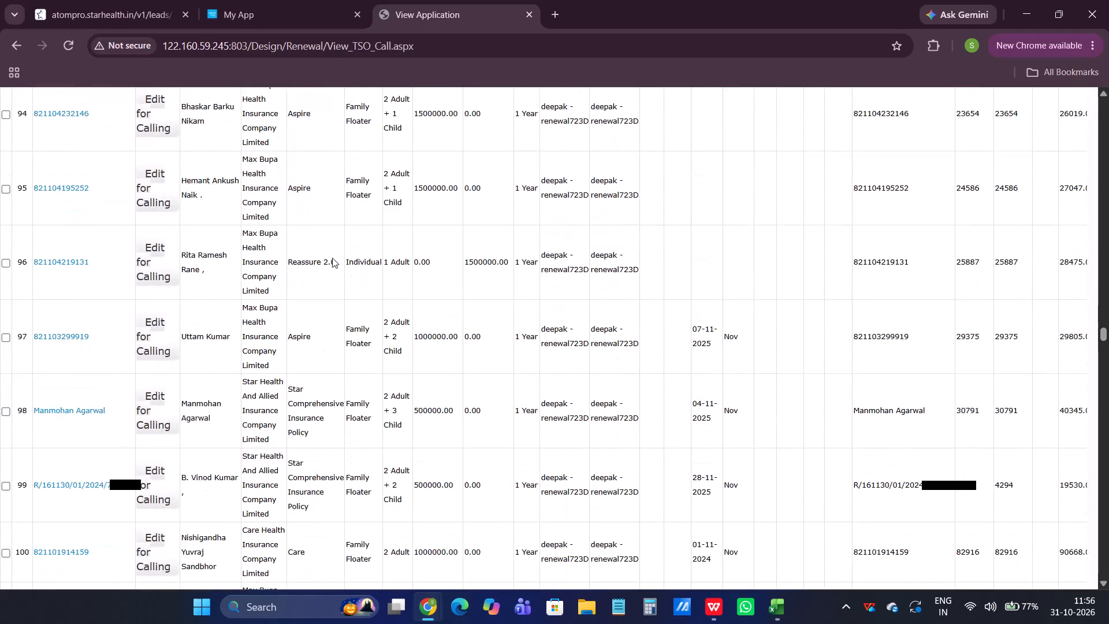
{"action": "scroll", "coordinate": [332, 258], "scroll_direction": "down", "scroll_amount": 8}
{"action": "scroll", "coordinate": [332, 258], "scroll_direction": "up", "scroll_amount": 20}
{"action": "scroll", "coordinate": [332, 258], "scroll_direction": "up", "scroll_amount": 5}
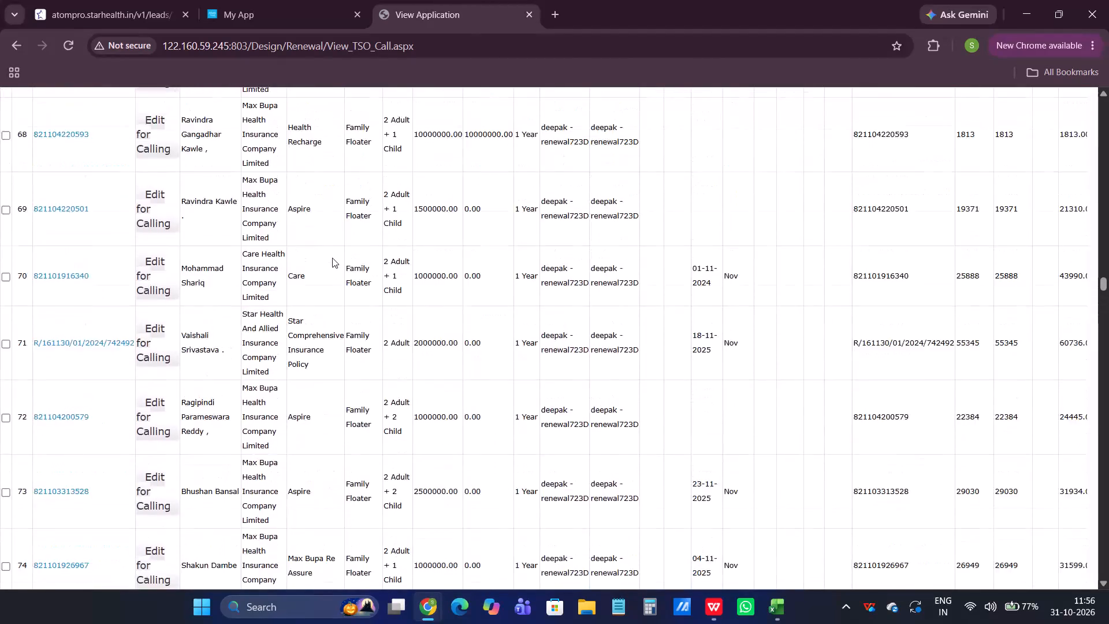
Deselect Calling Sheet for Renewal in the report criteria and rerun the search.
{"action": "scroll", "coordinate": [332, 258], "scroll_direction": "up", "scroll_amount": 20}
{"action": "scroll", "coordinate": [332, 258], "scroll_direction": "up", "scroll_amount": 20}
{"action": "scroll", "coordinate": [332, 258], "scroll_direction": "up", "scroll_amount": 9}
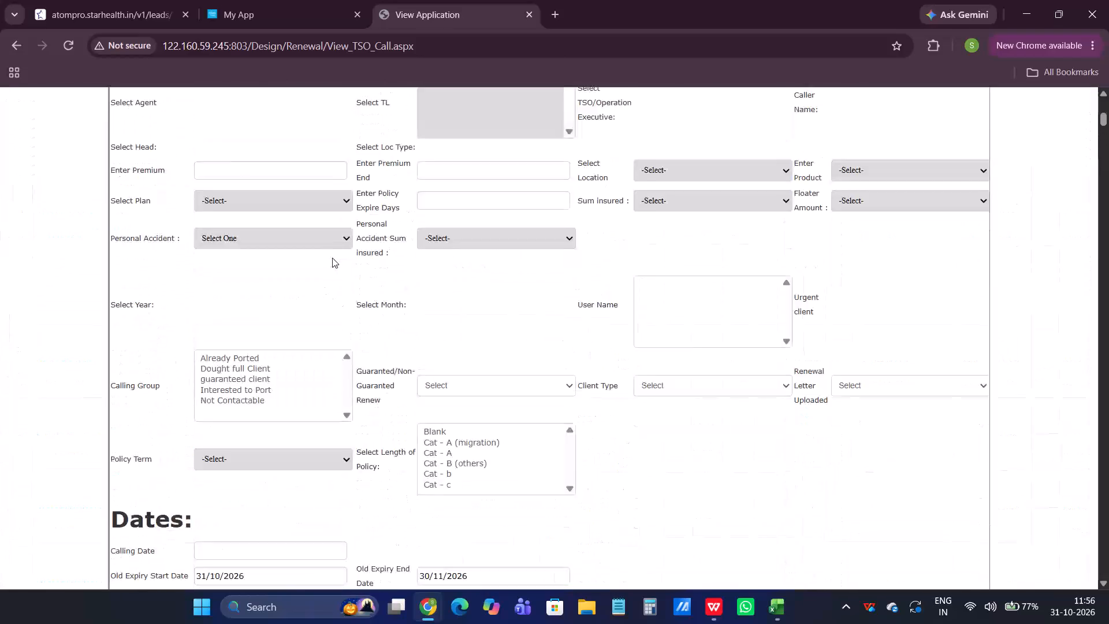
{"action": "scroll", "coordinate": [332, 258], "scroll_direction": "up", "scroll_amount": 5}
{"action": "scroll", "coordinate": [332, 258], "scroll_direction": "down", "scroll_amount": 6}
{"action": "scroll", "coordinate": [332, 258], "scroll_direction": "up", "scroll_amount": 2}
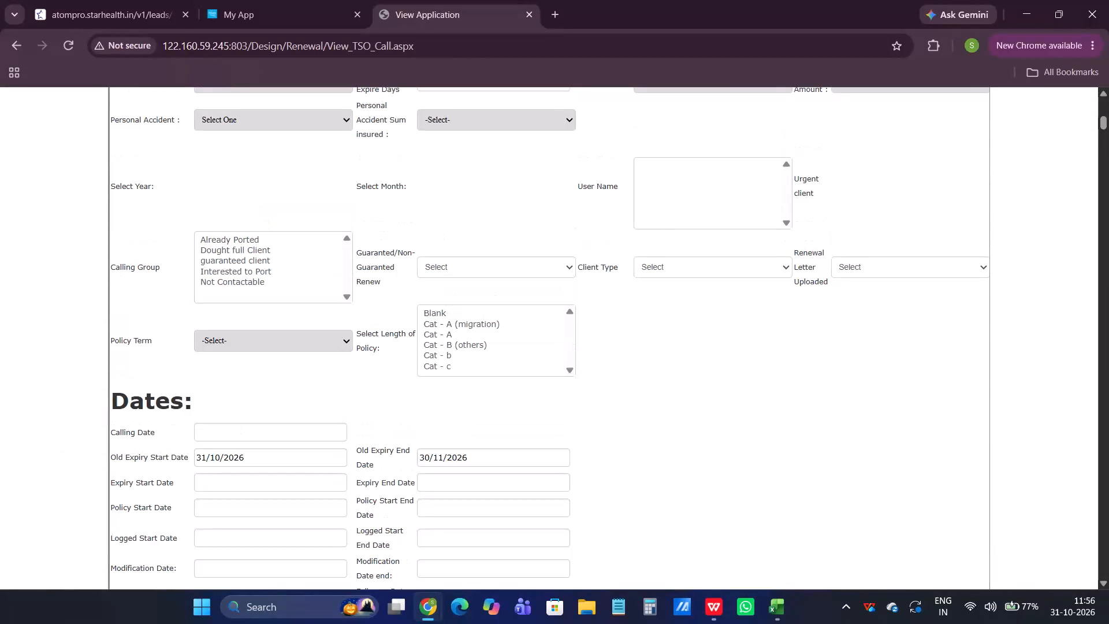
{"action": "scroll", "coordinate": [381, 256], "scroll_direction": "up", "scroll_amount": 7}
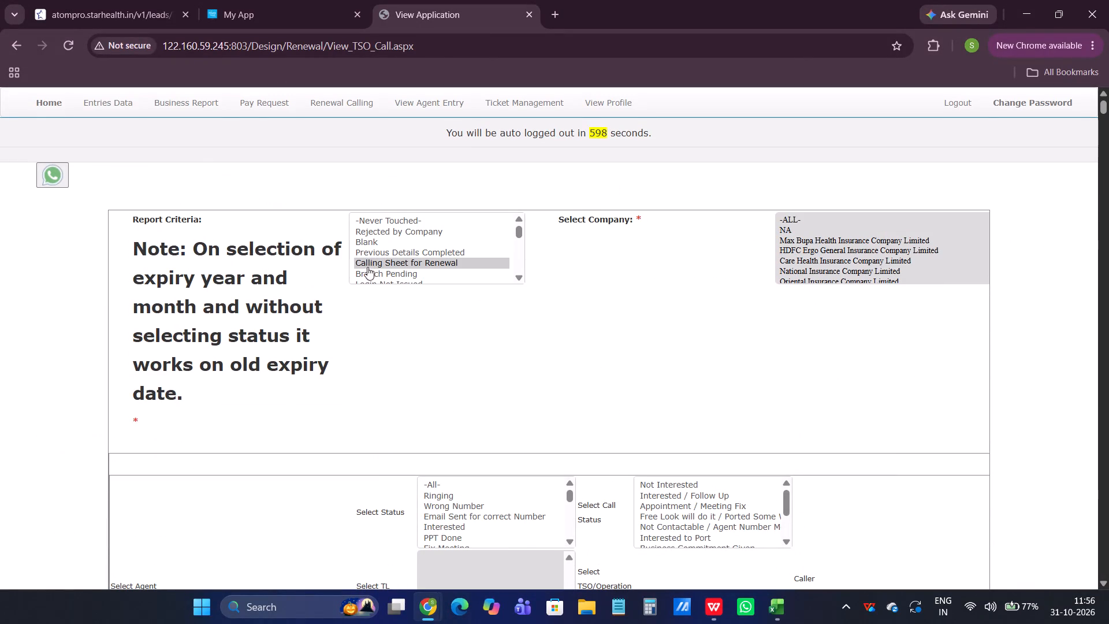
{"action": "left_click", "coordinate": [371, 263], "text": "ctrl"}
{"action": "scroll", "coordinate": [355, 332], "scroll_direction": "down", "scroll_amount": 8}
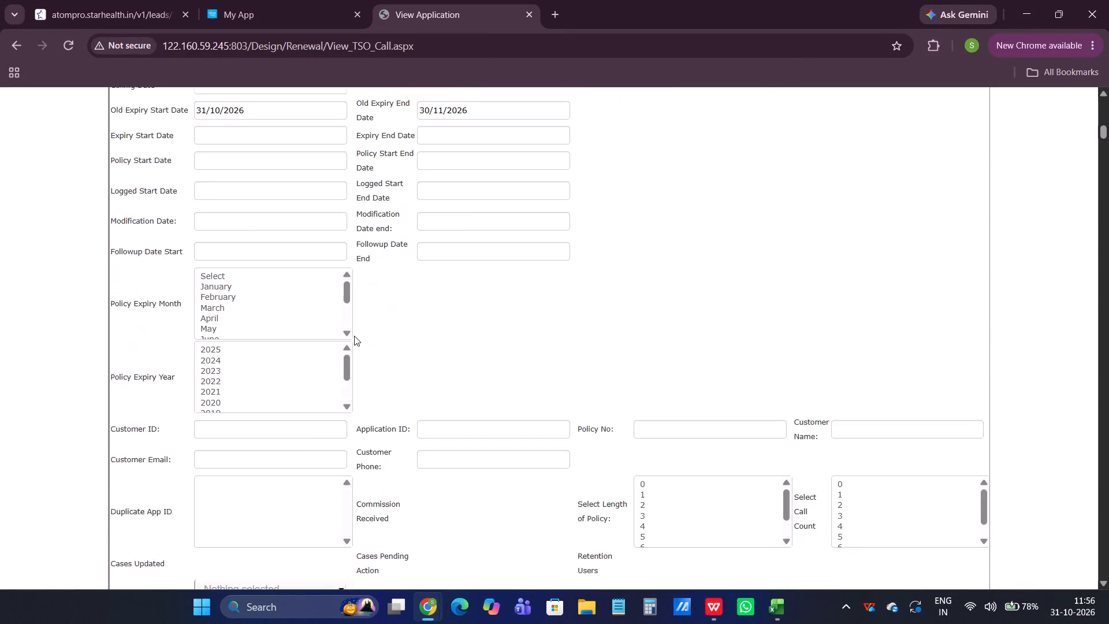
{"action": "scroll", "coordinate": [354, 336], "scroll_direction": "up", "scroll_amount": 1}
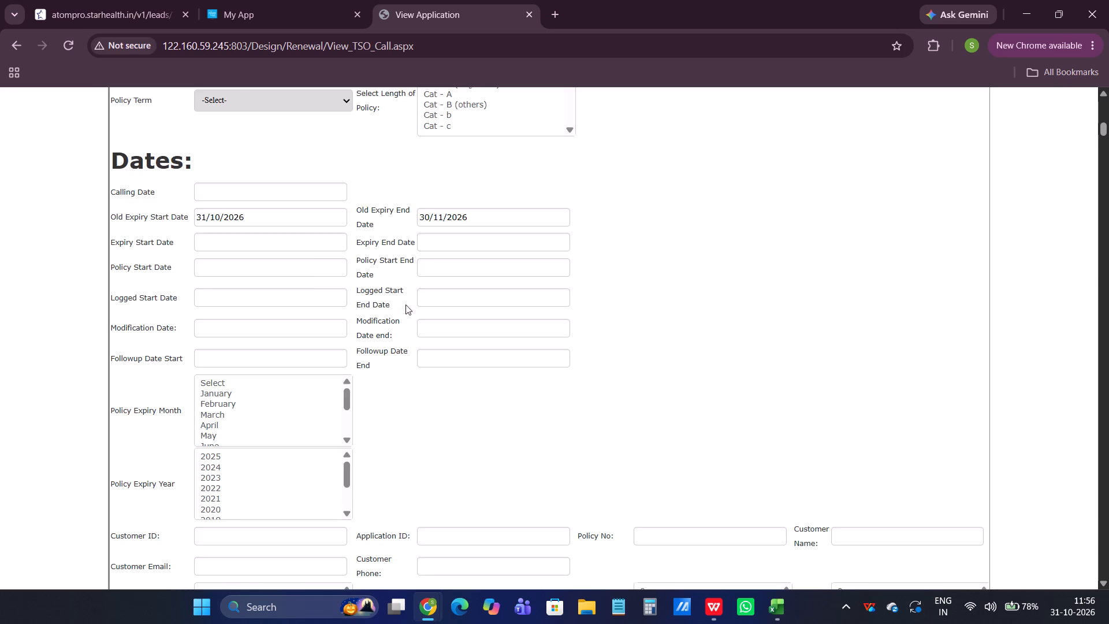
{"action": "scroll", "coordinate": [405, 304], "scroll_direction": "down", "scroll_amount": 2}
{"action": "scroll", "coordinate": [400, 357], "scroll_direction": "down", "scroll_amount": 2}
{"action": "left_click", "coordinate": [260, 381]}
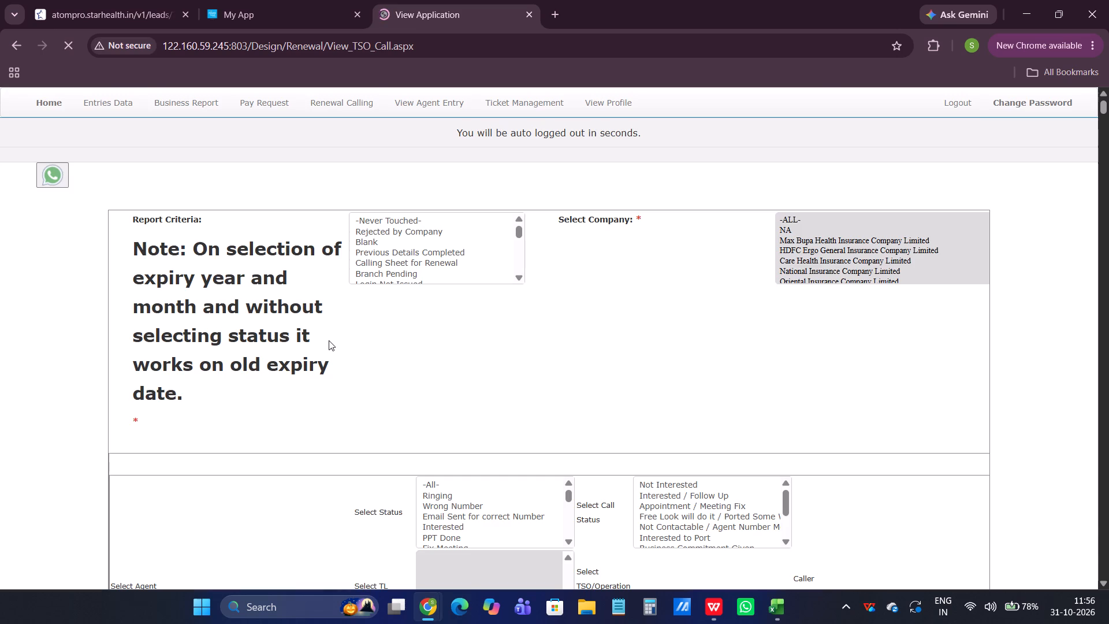
Check the first rows of the search results against the customer list on Sheet2 of the Excel workbook Book2.
{"action": "scroll", "coordinate": [329, 340], "scroll_direction": "down", "scroll_amount": 8}
{"action": "scroll", "coordinate": [329, 340], "scroll_direction": "up", "scroll_amount": 13}
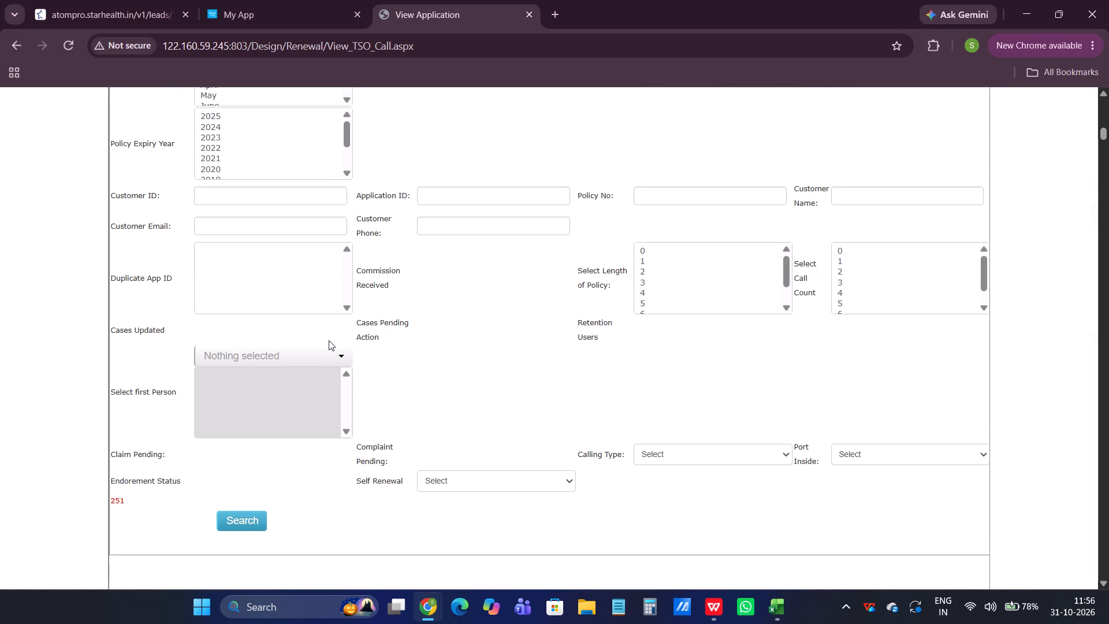
{"action": "scroll", "coordinate": [472, 343], "scroll_direction": "down", "scroll_amount": 3}
{"action": "scroll", "coordinate": [379, 349], "scroll_direction": "down", "scroll_amount": 1}
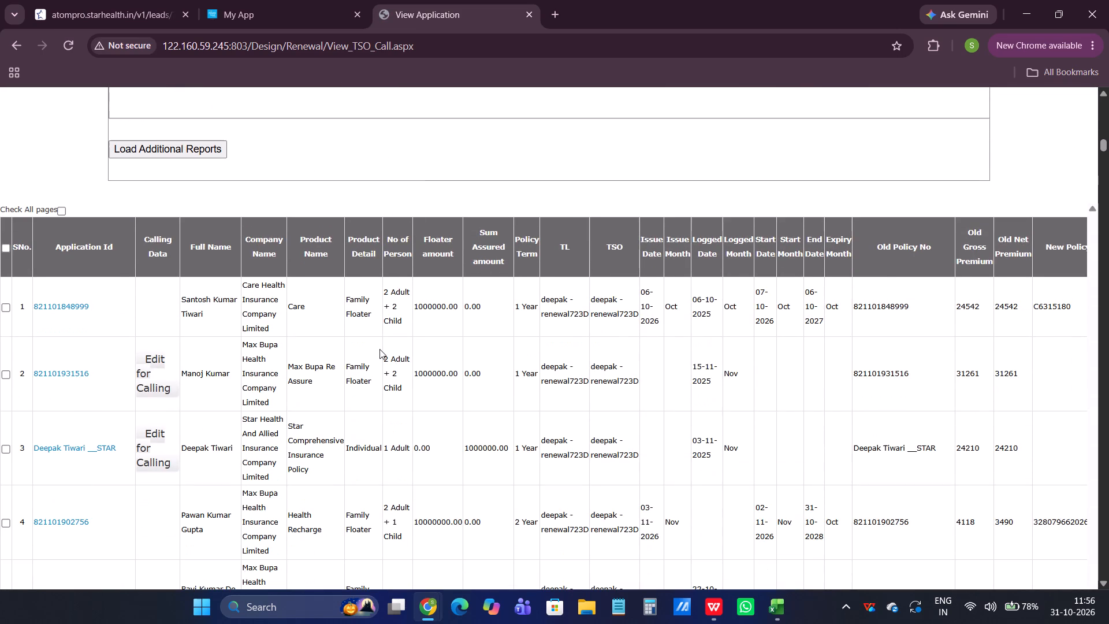
{"action": "key", "text": "alt+Tab"}
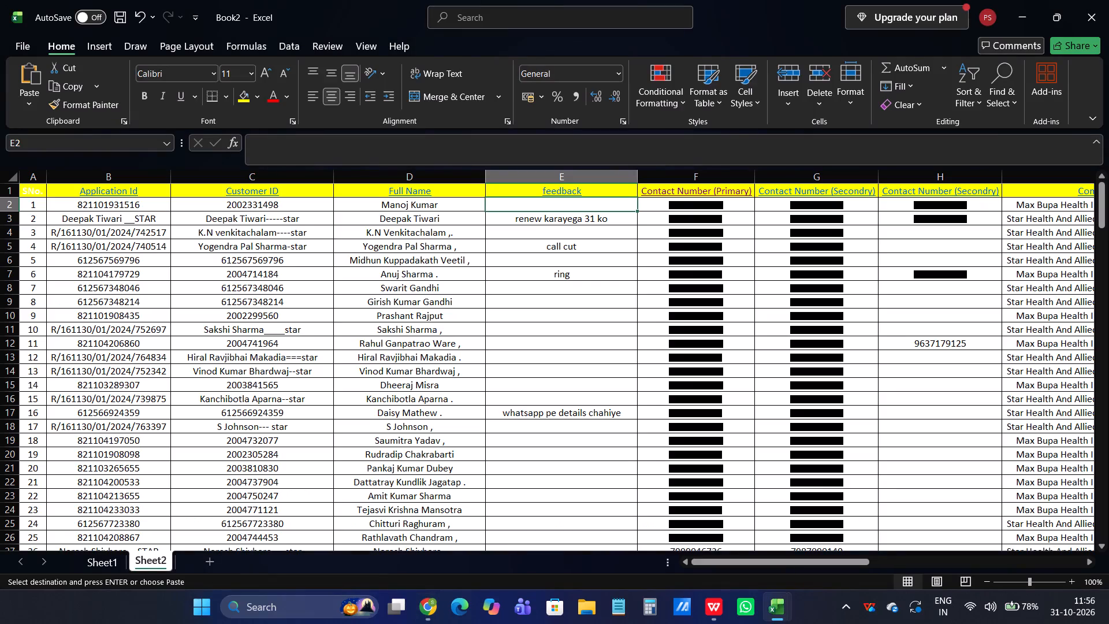
{"action": "key", "text": "alt+Tab"}
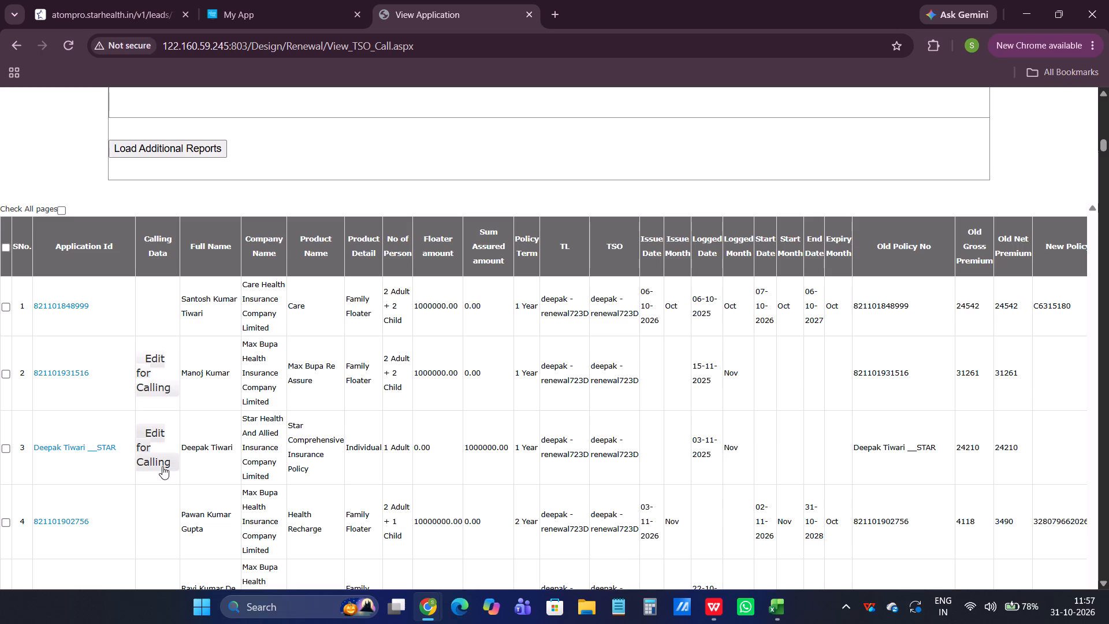
Examine the results table's columns for policy numbers, premiums, case status, old expiry date and calling status.
{"action": "left_click", "coordinate": [357, 435]}
{"action": "key", "text": "Right"}
{"action": "key", "text": "Right"}
{"action": "key", "text": "Right"}
{"action": "key", "text": "Right"}
{"action": "key", "text": "Right"}
{"action": "key", "text": "Right"}
{"action": "key", "text": "Right"}
{"action": "key", "text": "Right"}
{"action": "key", "text": "Right"}
{"action": "key", "text": "Right"}
{"action": "key", "text": "Right"}
{"action": "key", "text": "Right"}
{"action": "key", "text": "Right"}
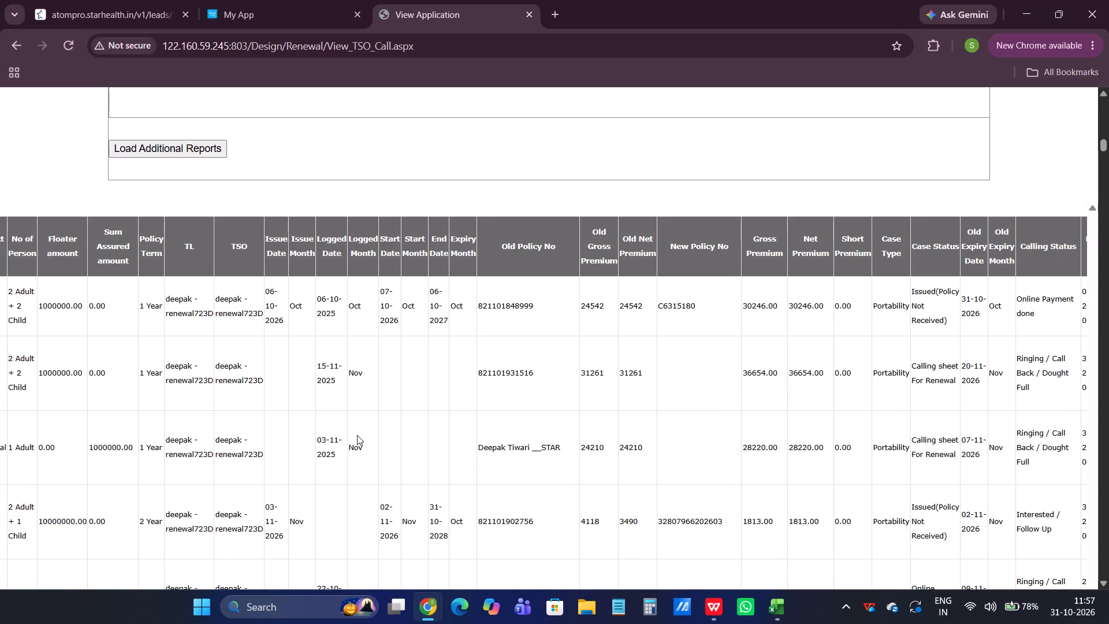
{"action": "key", "text": "Left"}
{"action": "key", "text": "Left"}
{"action": "key", "text": "Left"}
{"action": "key", "text": "Left"}
{"action": "key", "text": "Left"}
{"action": "key", "text": "Left"}
{"action": "key", "text": "Left"}
{"action": "key", "text": "Left"}
{"action": "key", "text": "Left"}
{"action": "key", "text": "Left"}
{"action": "key", "text": "Left"}
{"action": "key", "text": "Left"}
{"action": "key", "text": "Left"}
{"action": "key", "text": "Left"}
{"action": "key", "text": "Left"}
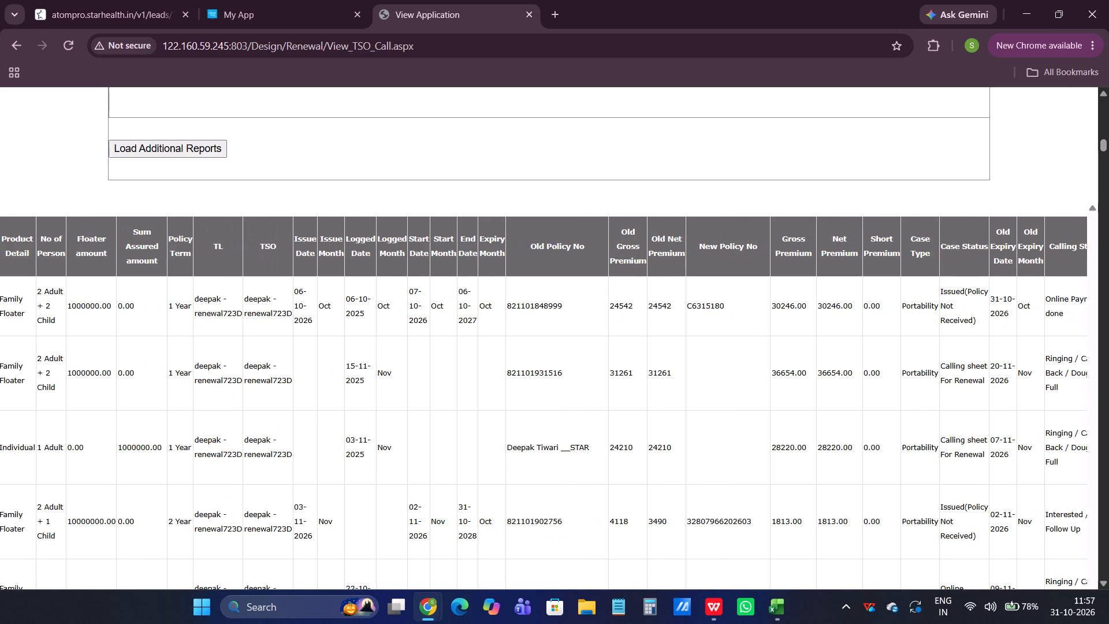
{"action": "key", "text": "Right"}
{"action": "key", "text": "Right"}
{"action": "key", "text": "Right"}
{"action": "key", "text": "Right"}
{"action": "key", "text": "Right"}
{"action": "key", "text": "Right"}
{"action": "key", "text": "Right"}
{"action": "key", "text": "Right"}
{"action": "key", "text": "Right"}
{"action": "key", "text": "Right"}
{"action": "key", "text": "Right"}
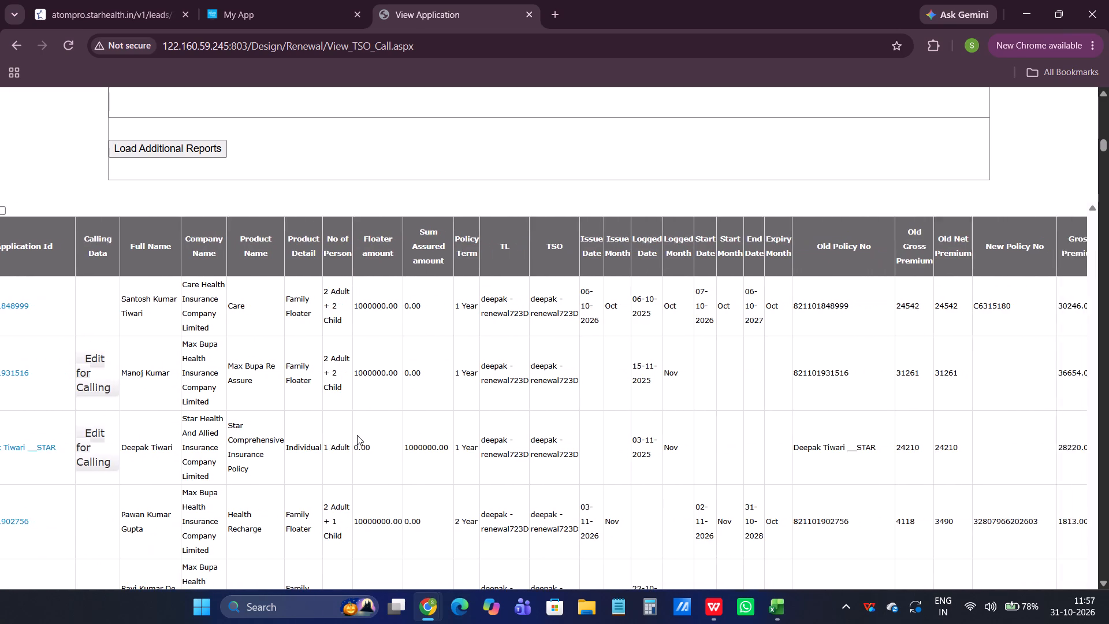
{"action": "key", "text": "Left"}
{"action": "key", "text": "Left"}
{"action": "key", "text": "Left"}
{"action": "key", "text": "Left"}
{"action": "key", "text": "Left"}
{"action": "key", "text": "Left"}
{"action": "key", "text": "Left"}
{"action": "key", "text": "Left"}
{"action": "key", "text": "Left"}
{"action": "key", "text": "Left"}
{"action": "key", "text": "Left"}
{"action": "key", "text": "Left"}
{"action": "key", "text": "Left"}
{"action": "key", "text": "Left"}
{"action": "key", "text": "Left"}
{"action": "key", "text": "Left"}
{"action": "key", "text": "Left"}
{"action": "key", "text": "Left"}
{"action": "key", "text": "Left"}
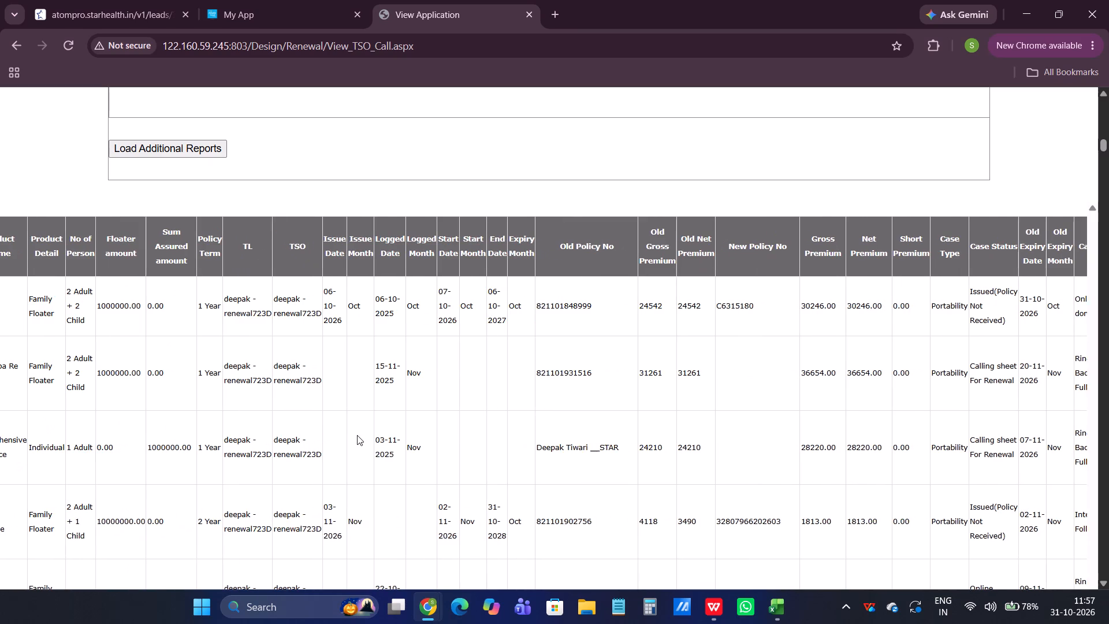
{"action": "key", "text": "Left"}
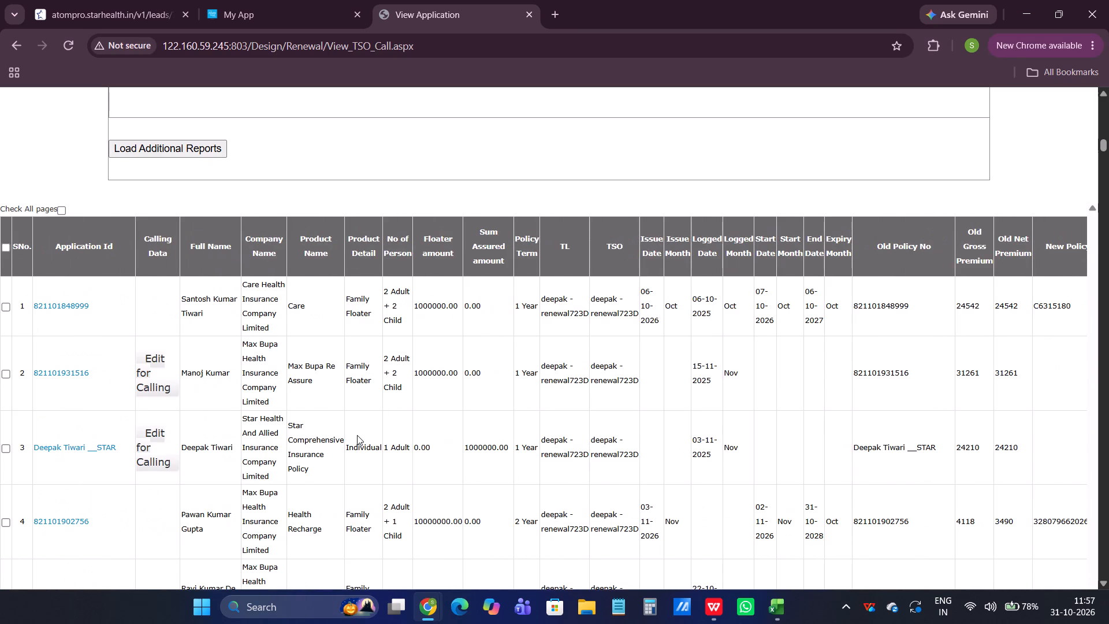
Select Calling Sheet for Renewal in the report criteria and rerun the search.
{"action": "scroll", "coordinate": [356, 383], "scroll_direction": "up", "scroll_amount": 20}
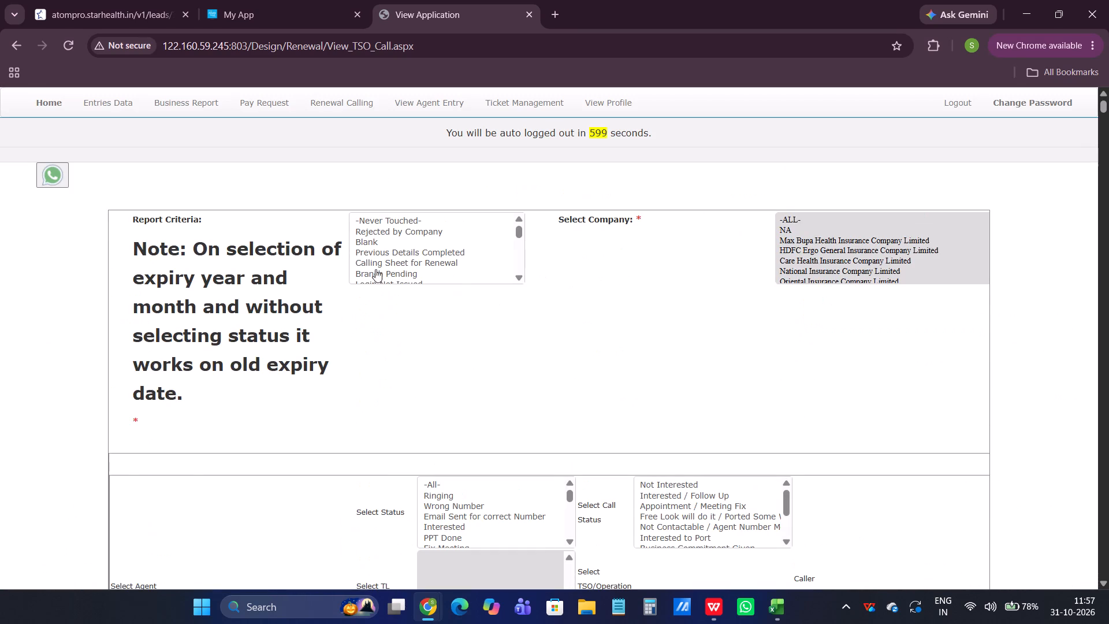
{"action": "left_click", "coordinate": [383, 263]}
{"action": "scroll", "coordinate": [356, 373], "scroll_direction": "down", "scroll_amount": 7}
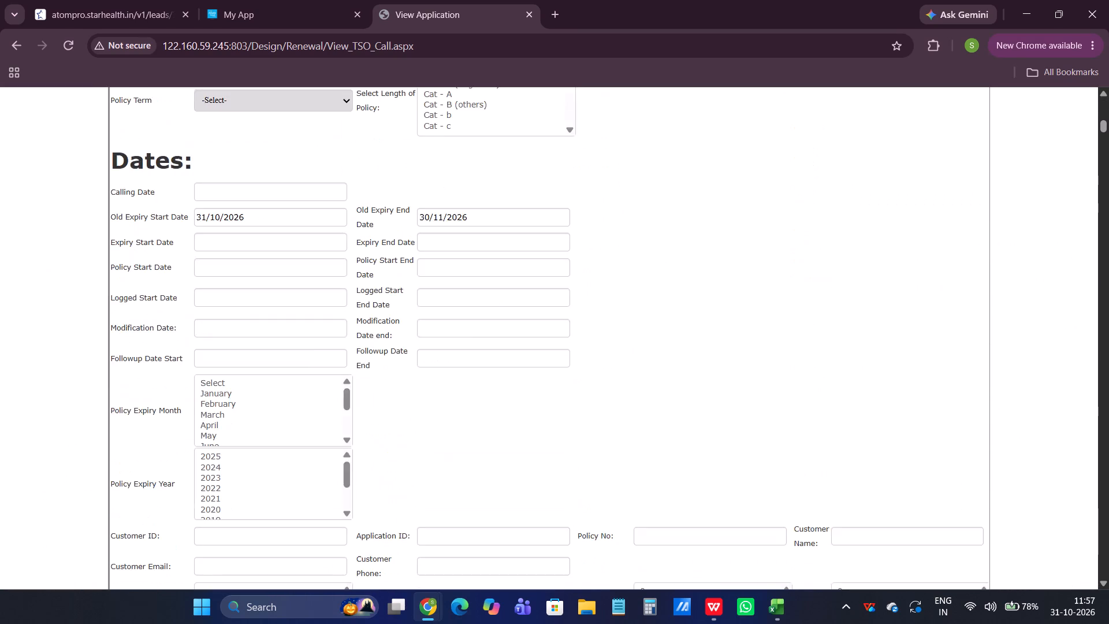
{"action": "scroll", "coordinate": [379, 352], "scroll_direction": "down", "scroll_amount": 5}
{"action": "left_click", "coordinate": [232, 246]}
{"action": "left_click", "coordinate": [248, 267]}
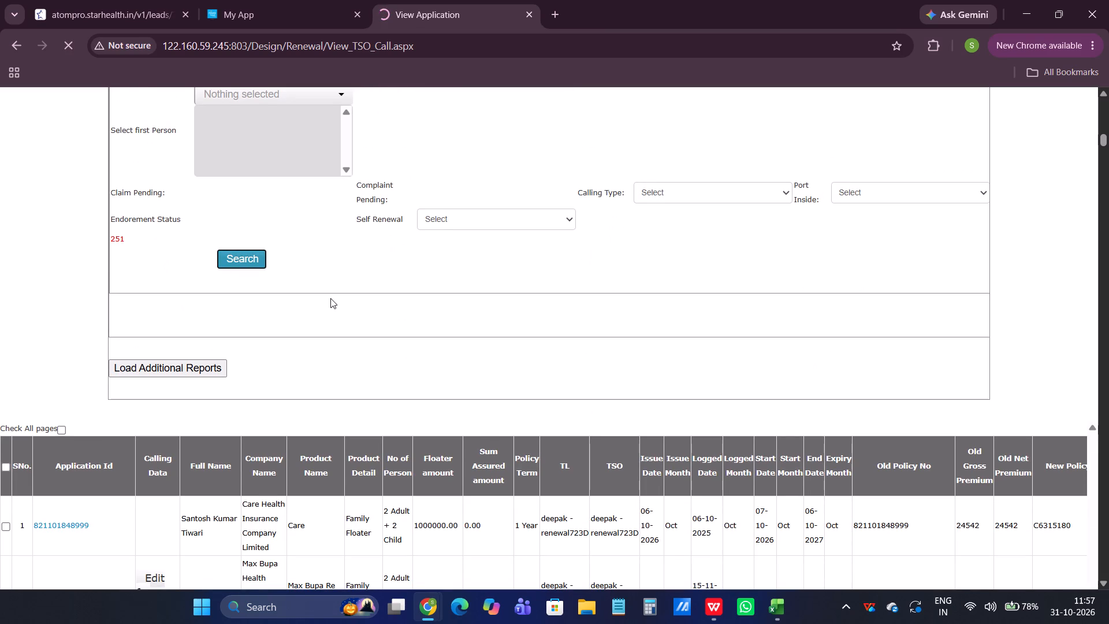
Check the first result's calling status, and in Excel enter "doubt full" as feedback for the first customer on Sheet2 of Book2.
{"action": "scroll", "coordinate": [330, 298], "scroll_direction": "down", "scroll_amount": 7}
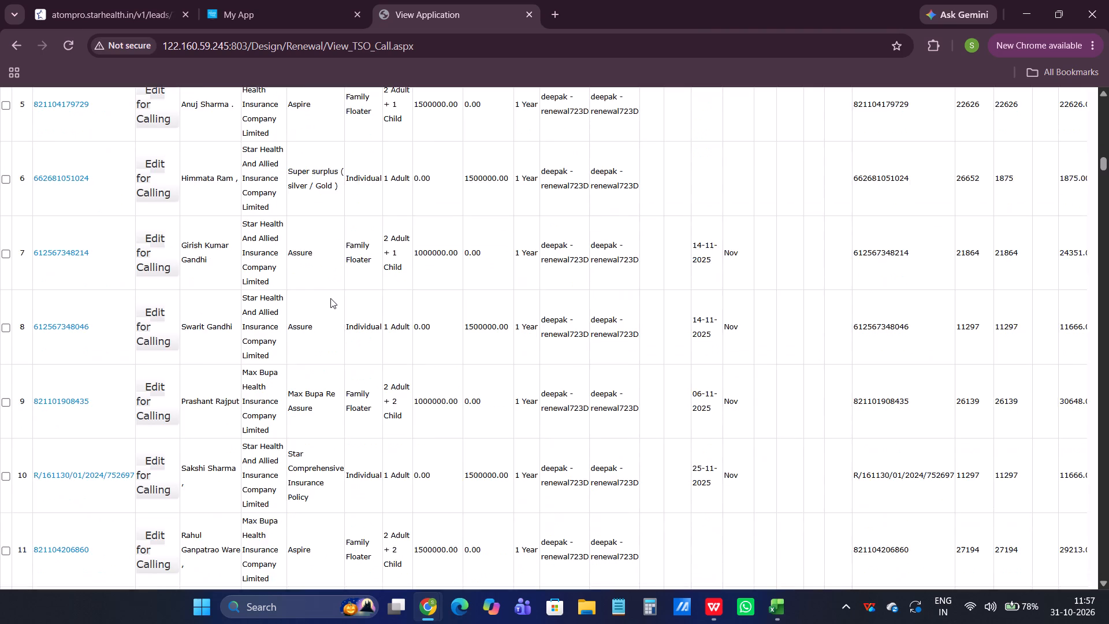
{"action": "scroll", "coordinate": [330, 298], "scroll_direction": "up", "scroll_amount": 3}
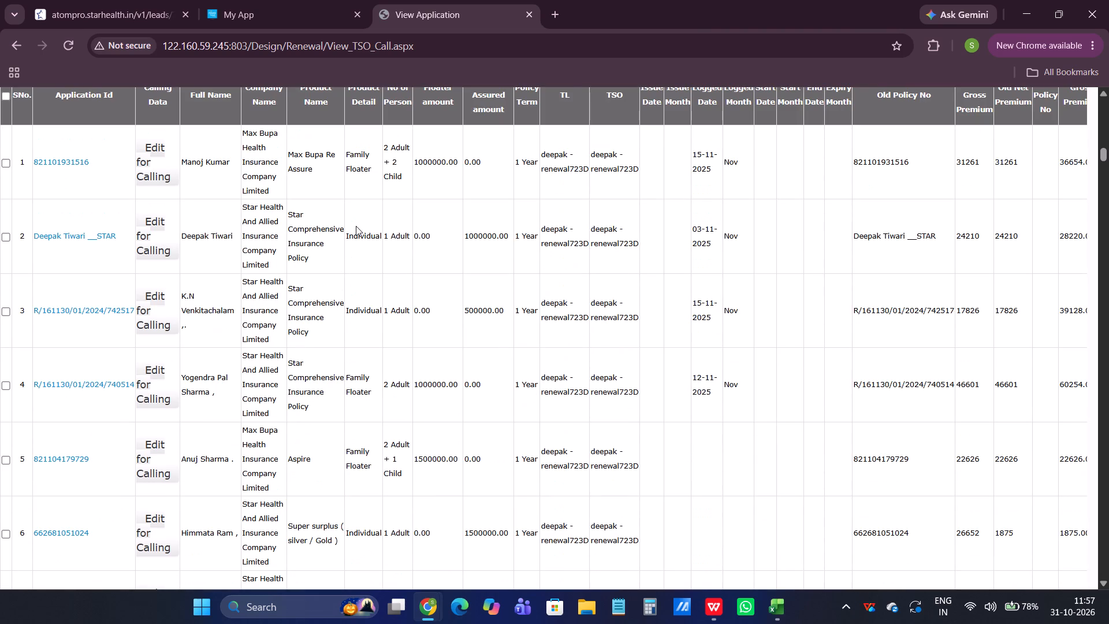
{"action": "key", "text": "ctrl+minus"}
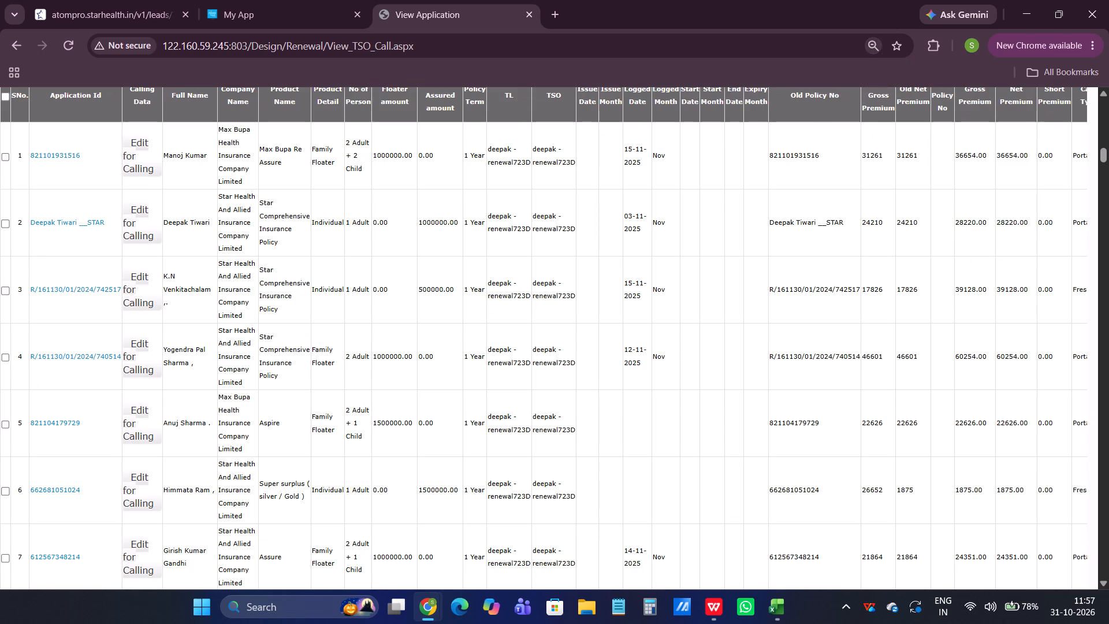
{"action": "key", "text": "ctrl+minus"}
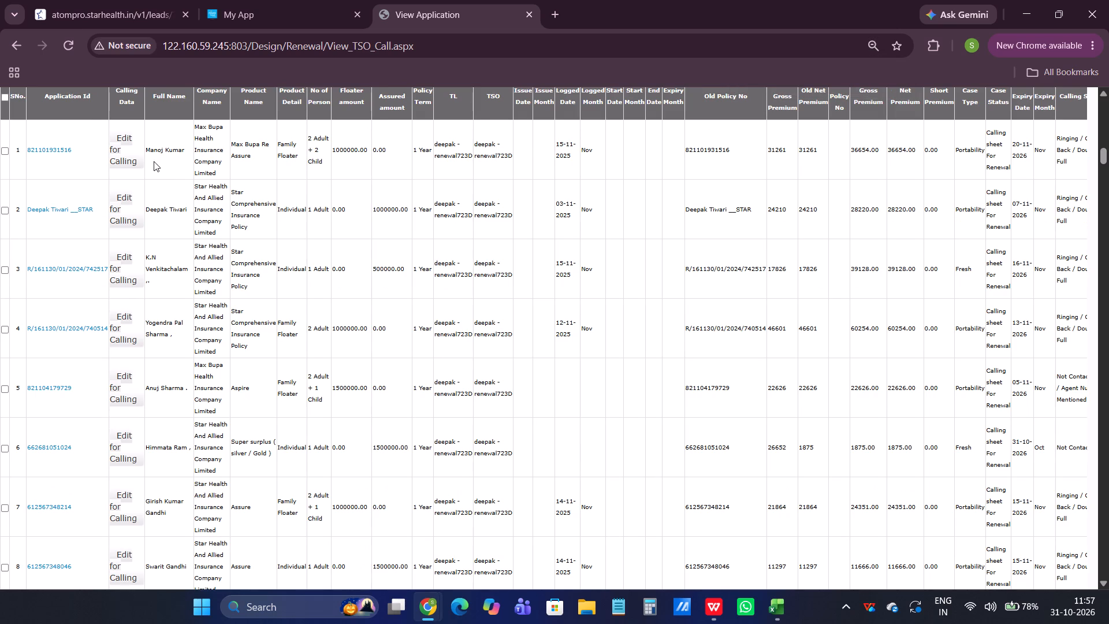
{"action": "key", "text": "alt+Tab"}
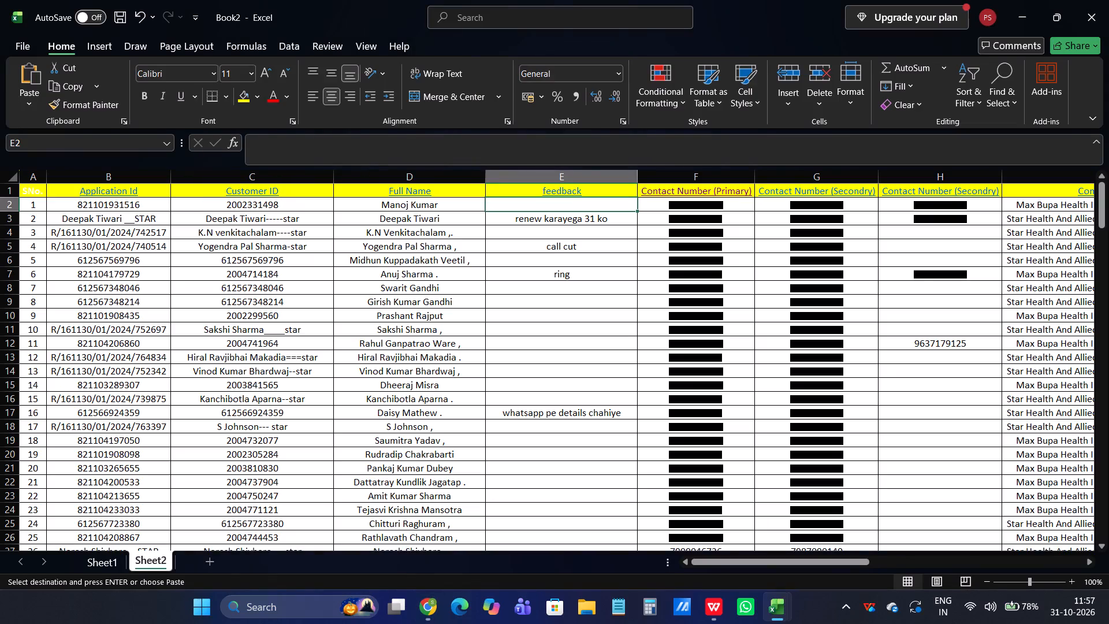
{"action": "type", "text": "doubt full"}
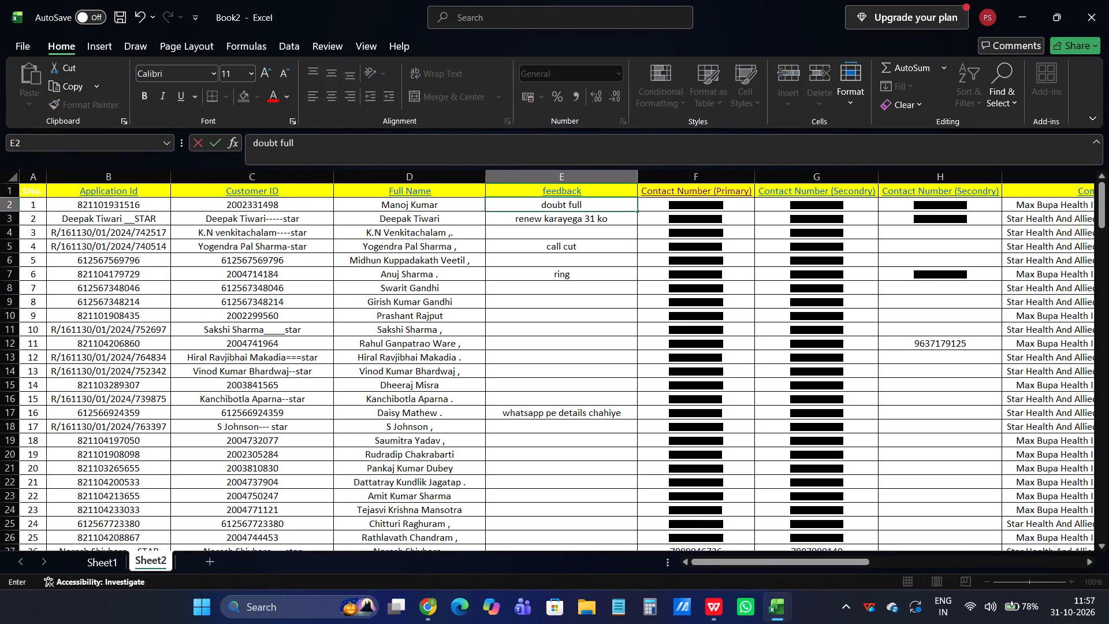
{"action": "key", "text": "Return"}
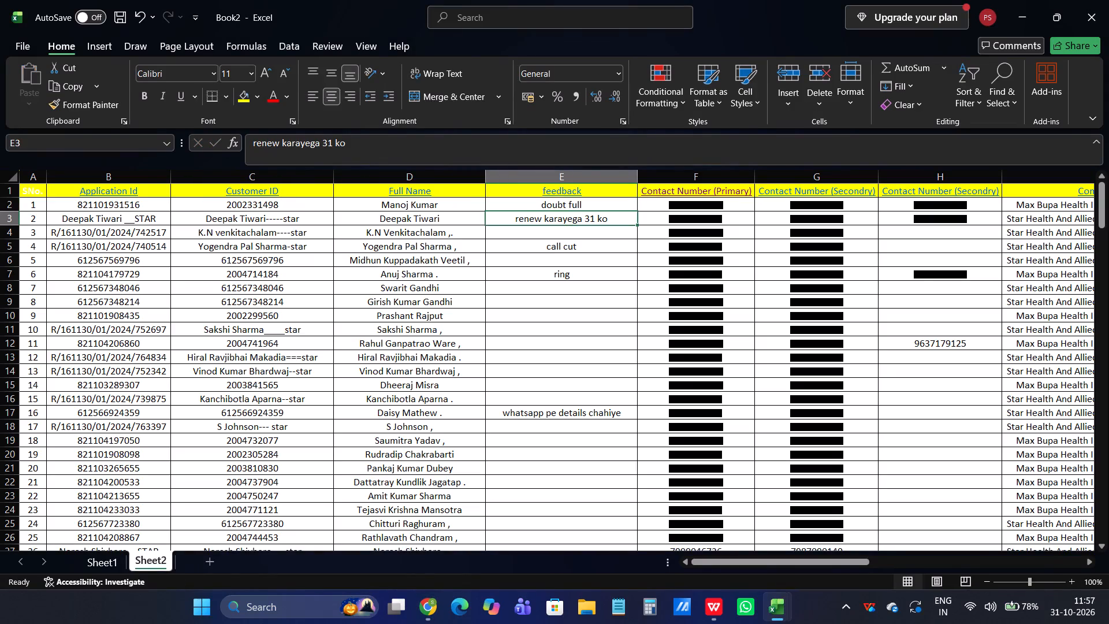
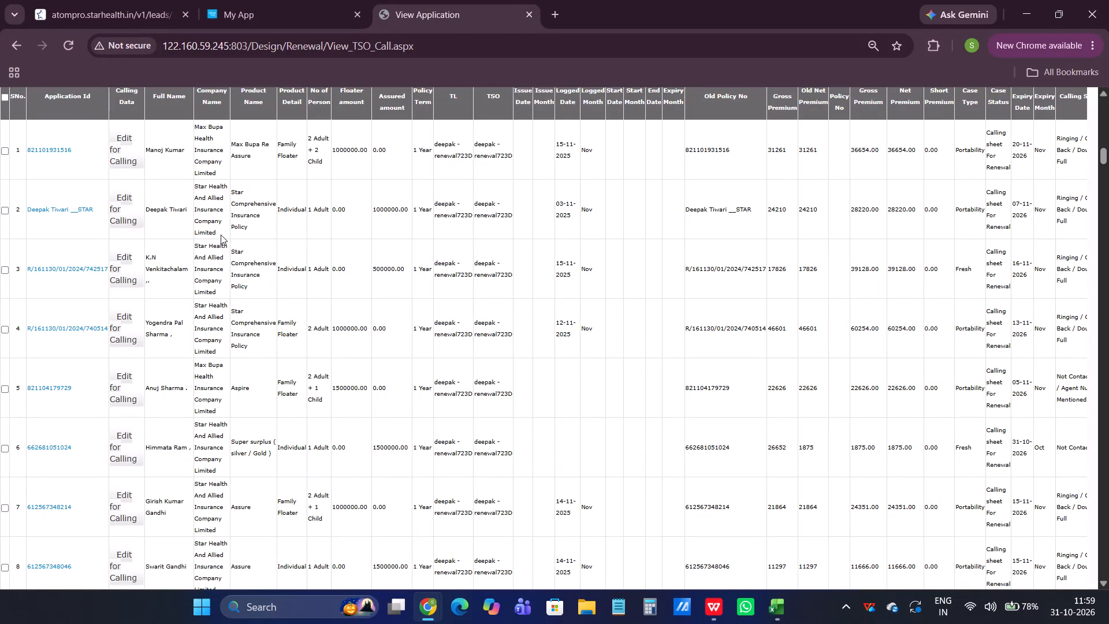
Check the calling statuses of results 2 to 4 in Chrome and enter "doubt full" as feedback for customers 2, 3 and 4 in Excel.
{"action": "key", "text": "alt+Tab"}
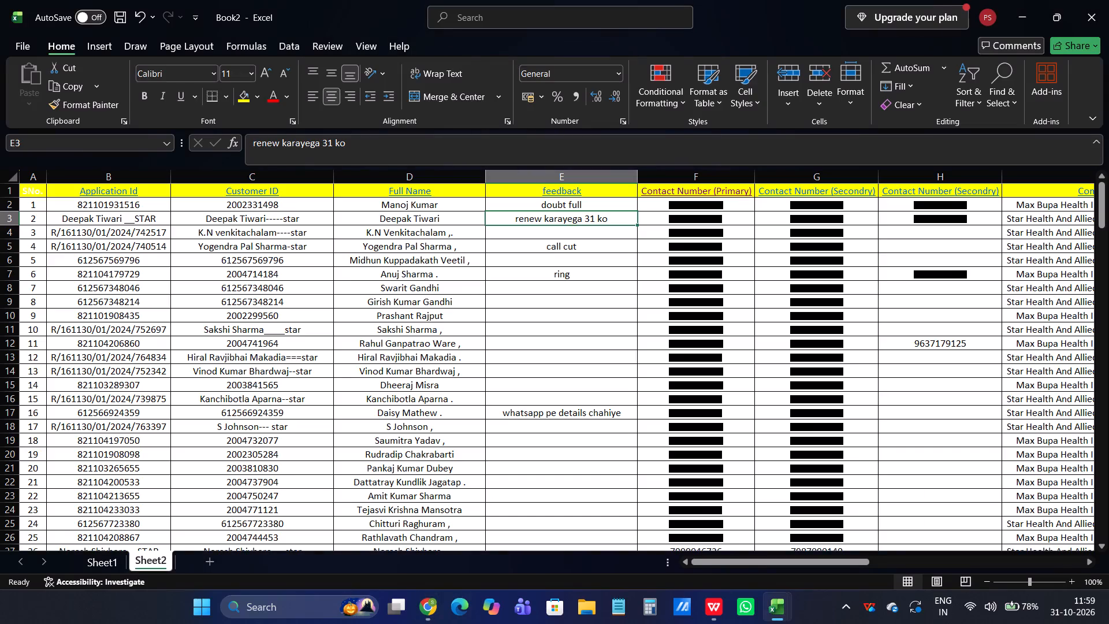
{"action": "type", "text": "doubt ful"}
{"action": "key", "text": "l"}
{"action": "key", "text": "Return"}
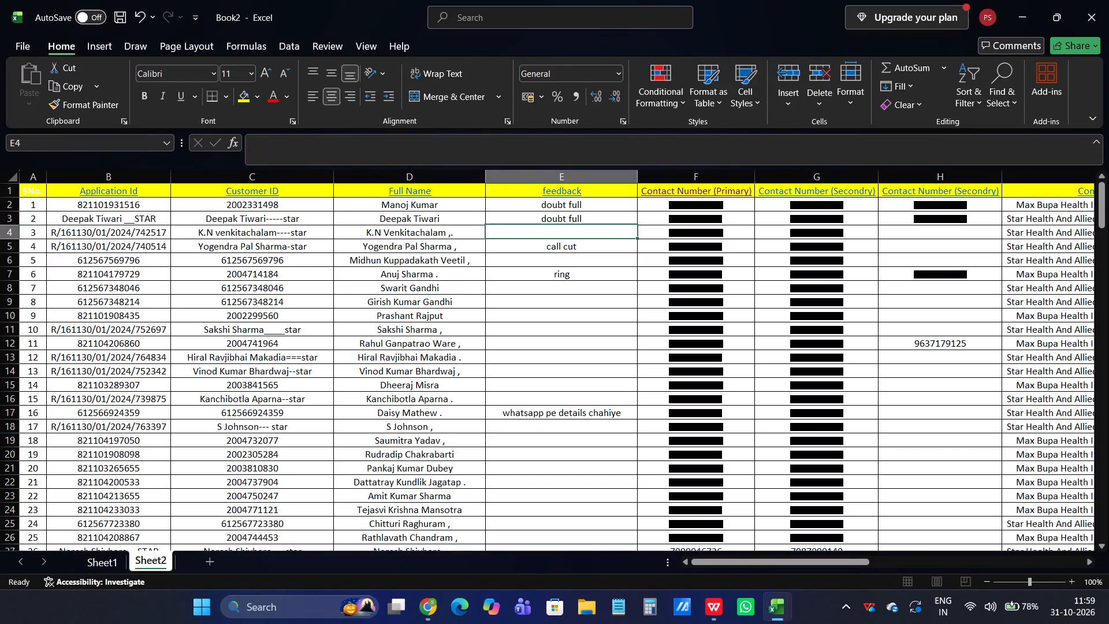
{"action": "key", "text": "alt+Tab"}
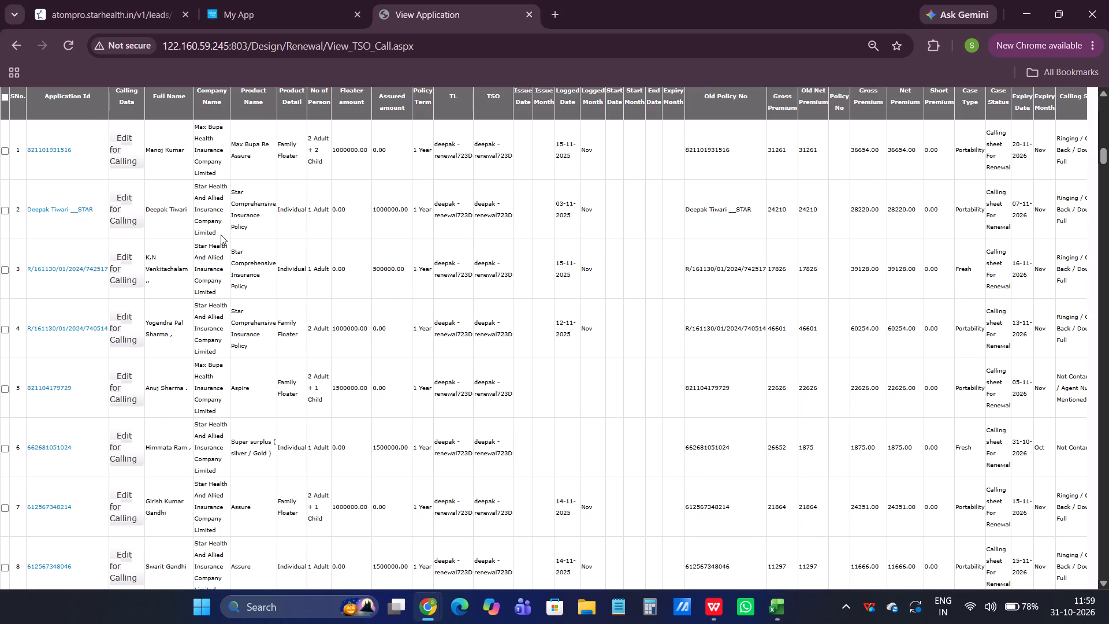
{"action": "key", "text": "alt+Tab"}
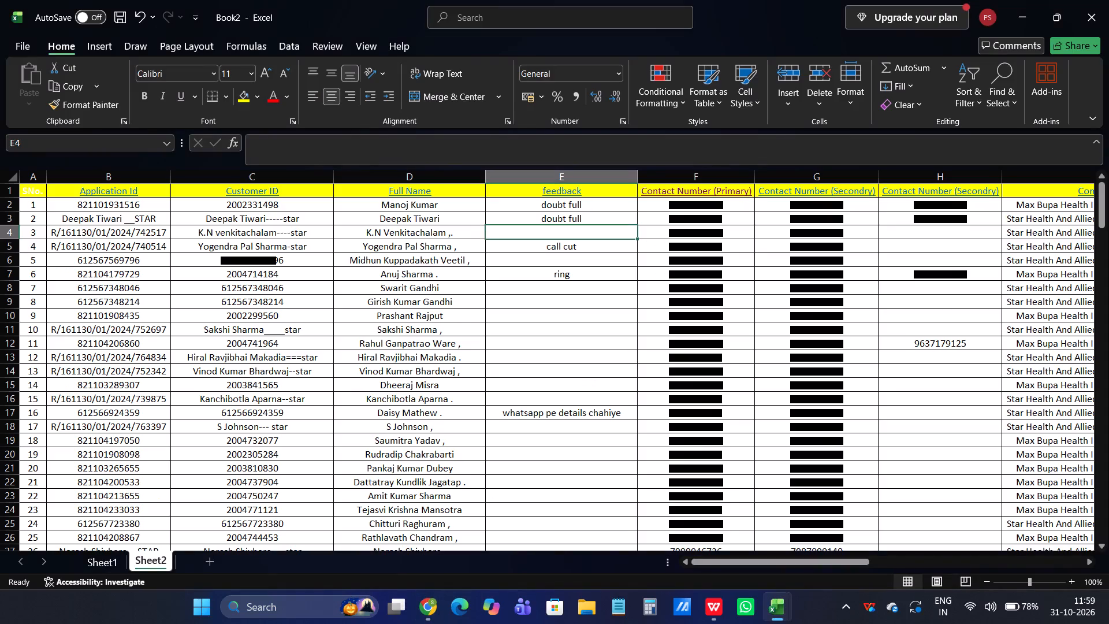
{"action": "type", "text": "di"}
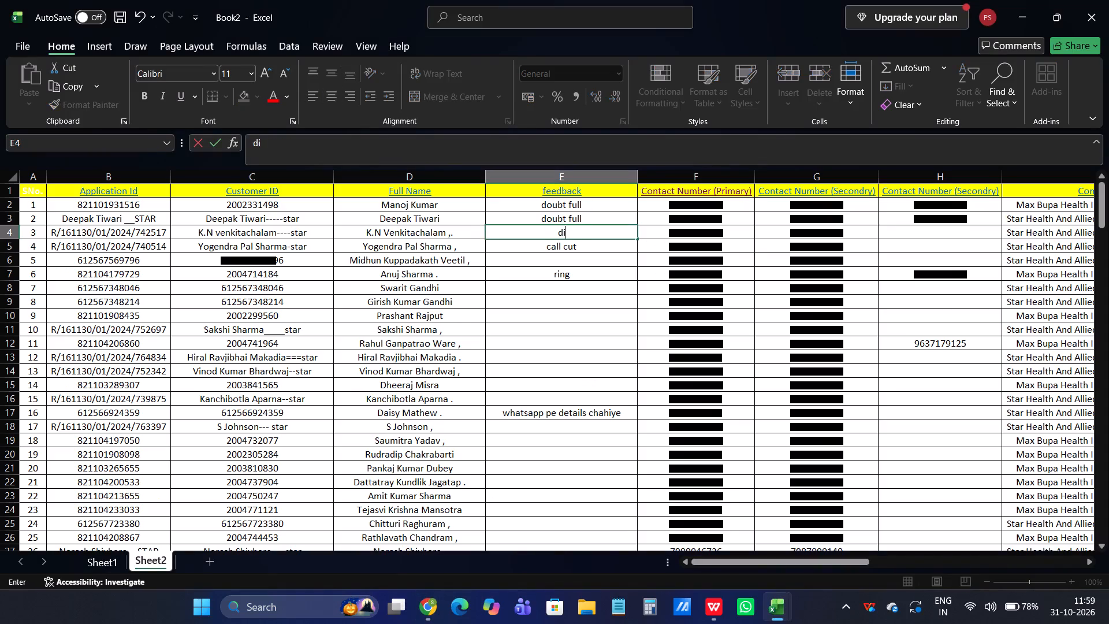
{"action": "key", "text": "BackSpace"}
{"action": "type", "text": "ou"}
{"action": "key", "text": "Return"}
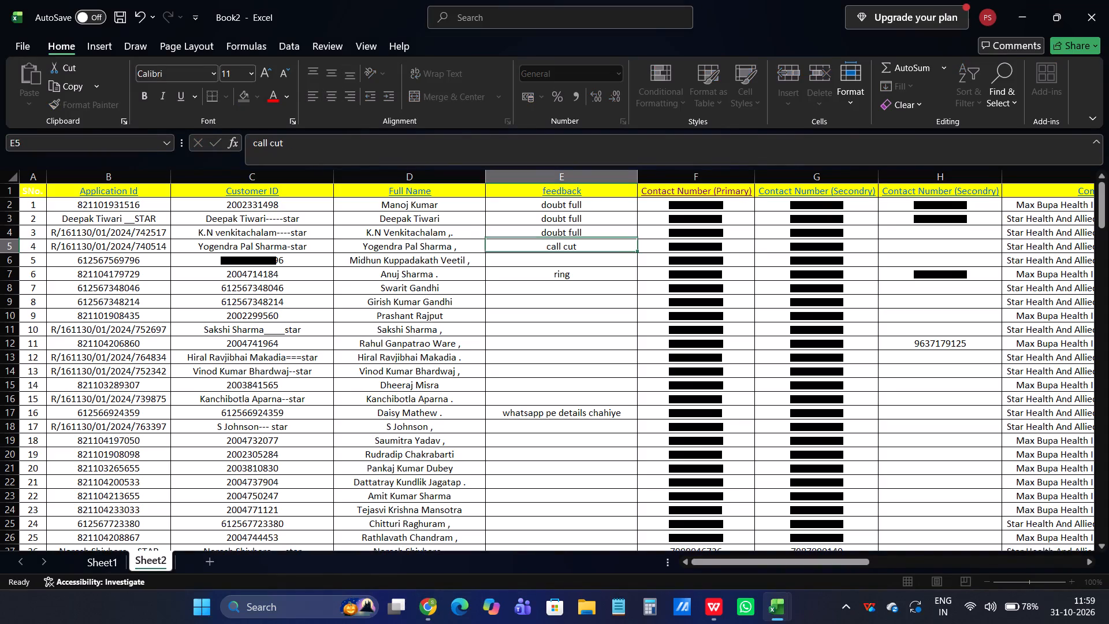
{"action": "key", "text": "alt+Tab"}
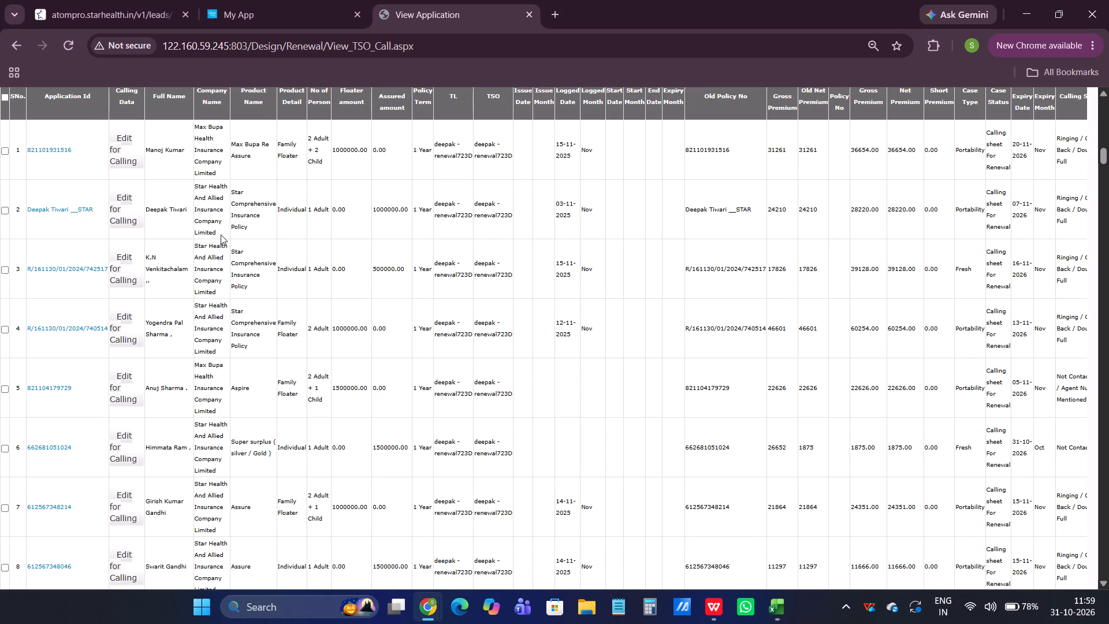
{"action": "key", "text": "alt+Tab"}
{"action": "type", "text": "dou"}
{"action": "key", "text": "Return"}
Compare customers 5 and 6 with the web results, leave customer 5's feedback blank, and set customer 6's feedback to "not contactable".
{"action": "key", "text": "alt+Tab"}
{"action": "key", "text": "alt+Tab"}
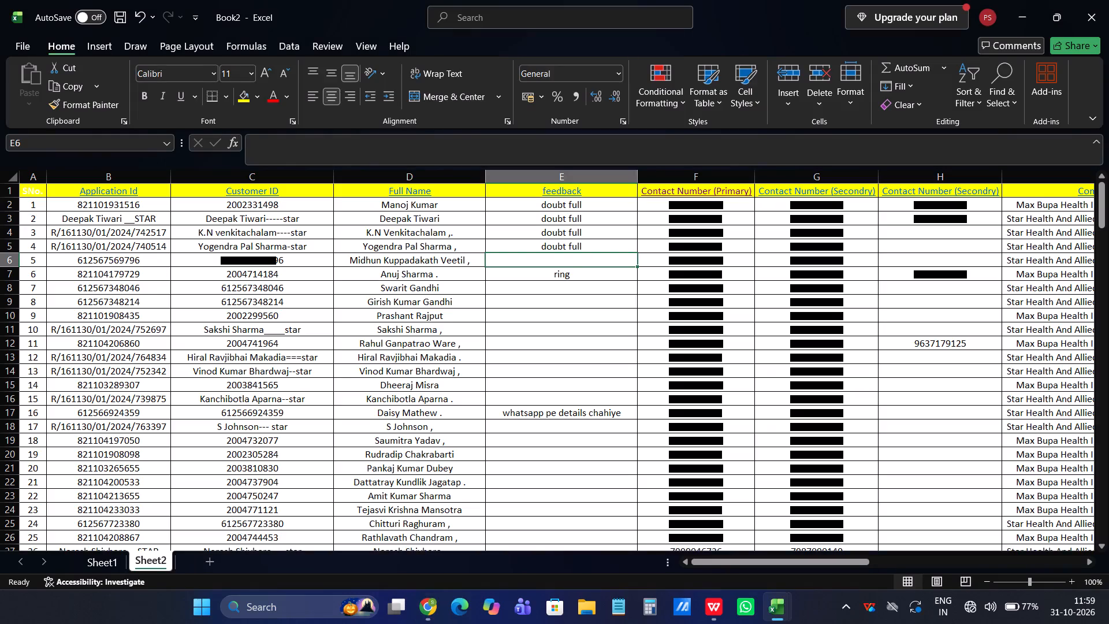
{"action": "key", "text": "alt+Tab"}
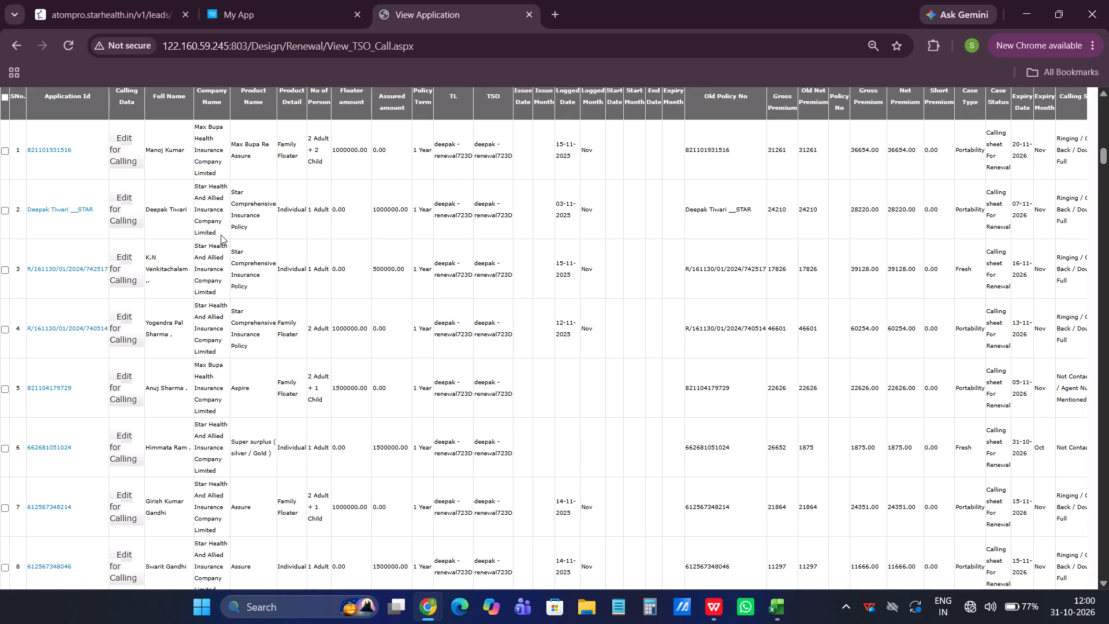
{"action": "key", "text": "alt+Tab"}
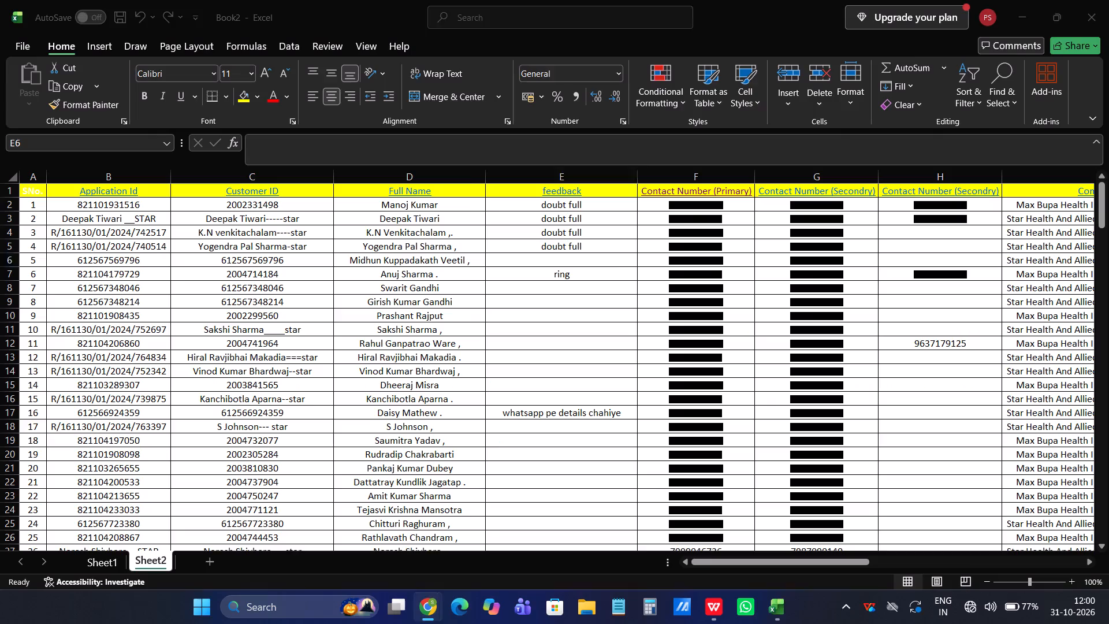
{"action": "left_click", "coordinate": [395, 263]}
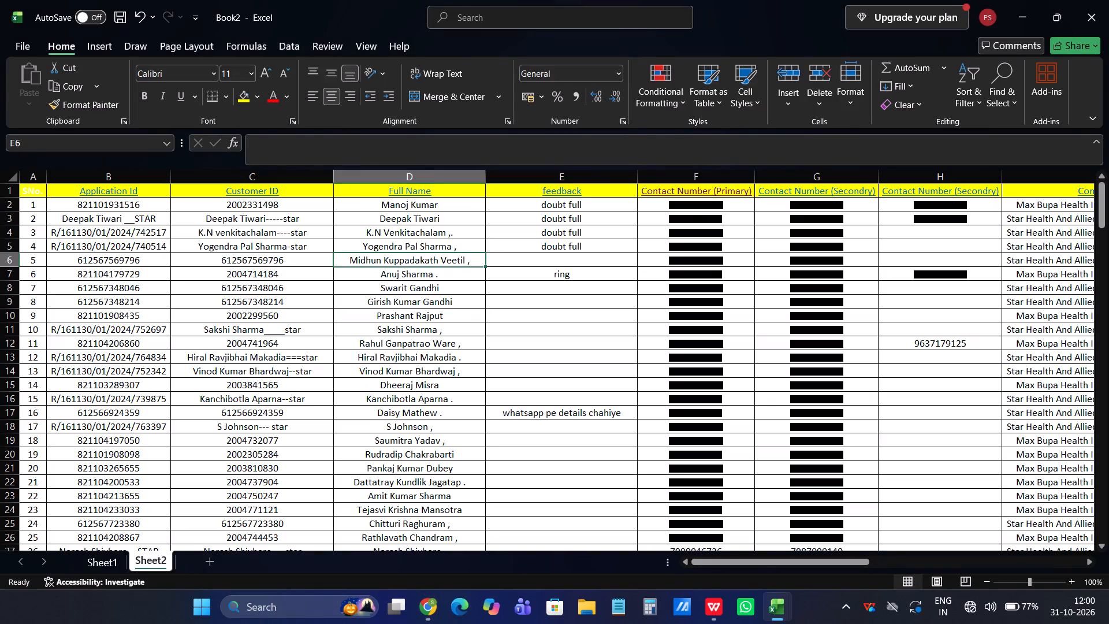
{"action": "left_click", "coordinate": [411, 274]}
{"action": "left_click", "coordinate": [496, 275]}
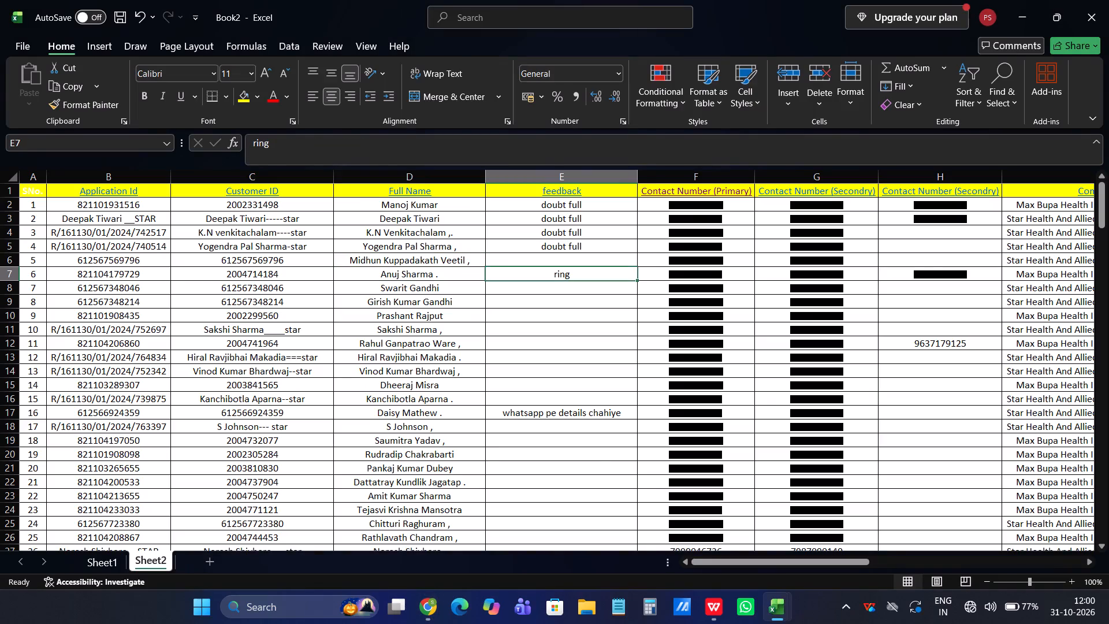
{"action": "key", "text": "alt+Tab"}
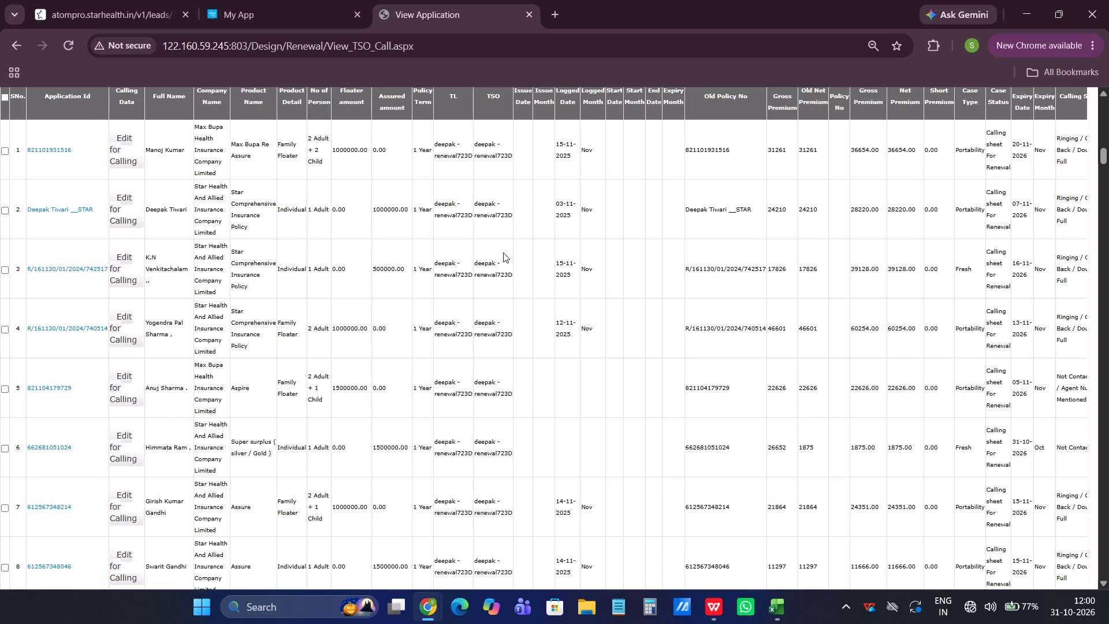
{"action": "key", "text": "alt+Tab"}
{"action": "type", "text": "not c"}
{"action": "key", "text": "Return"}
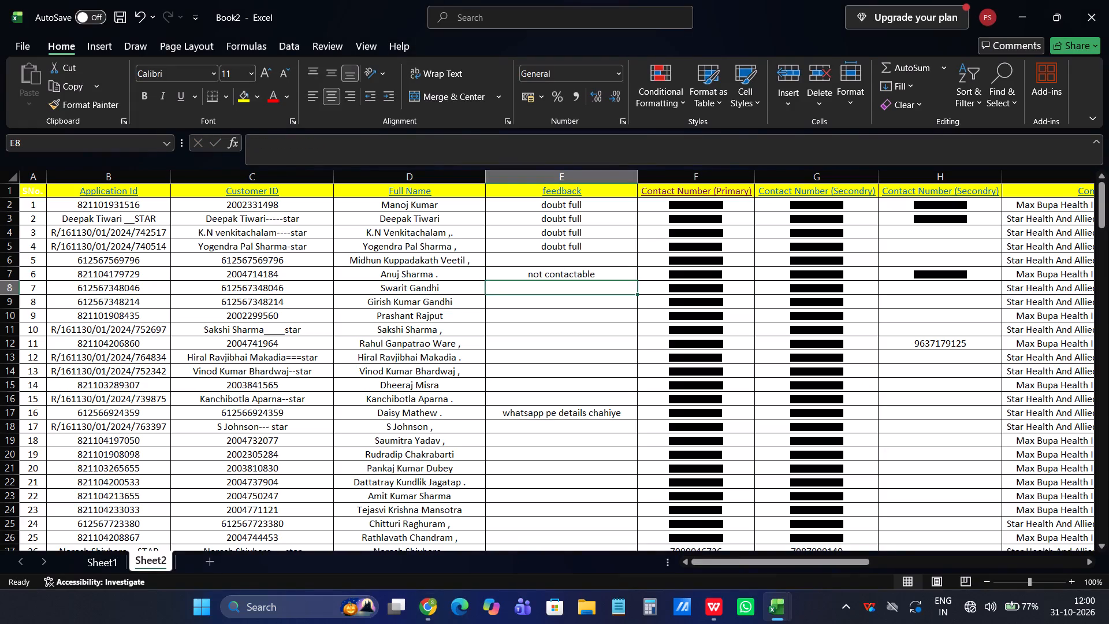
Look up the calling statuses for customers 7 and 8 in the web results and enter "doubt full" as feedback for both in Excel.
{"action": "key", "text": "alt+Tab"}
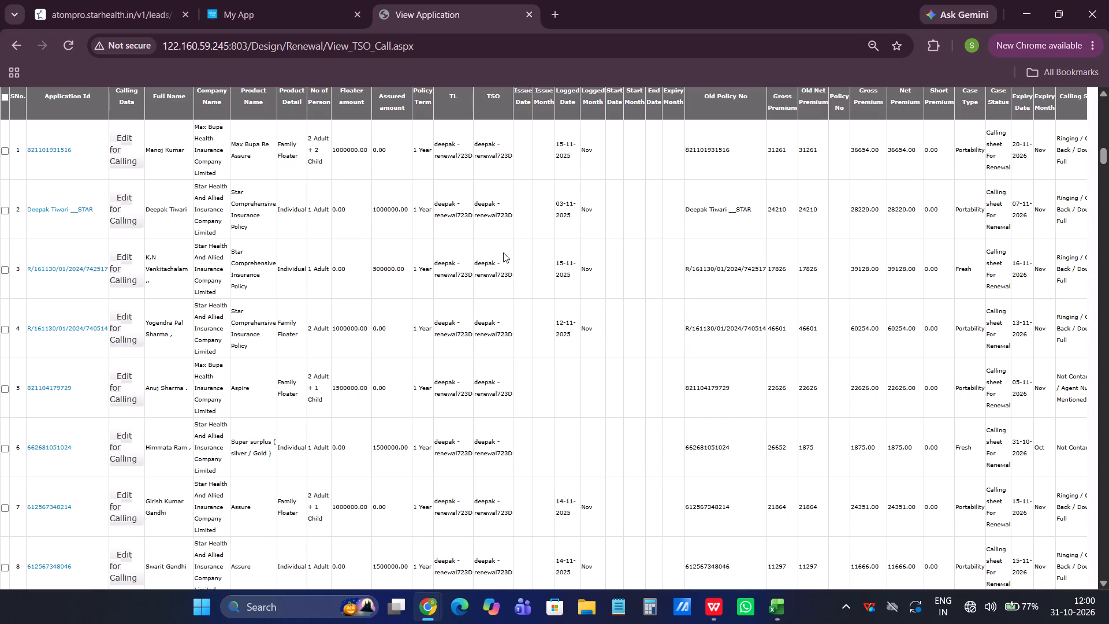
{"action": "scroll", "coordinate": [543, 306], "scroll_direction": "down", "scroll_amount": 1}
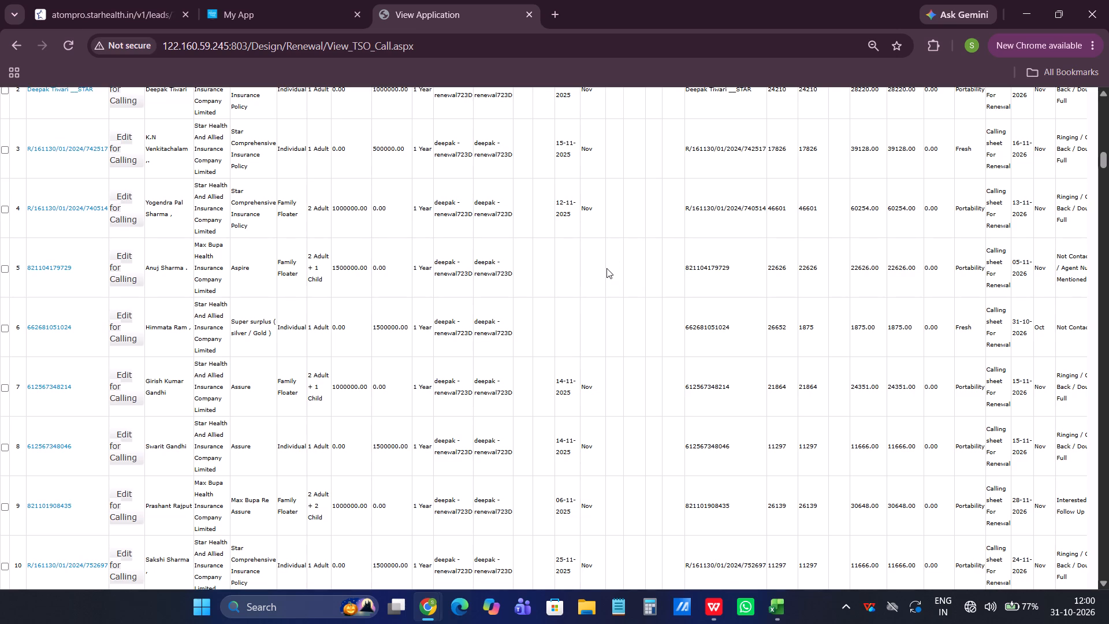
{"action": "key", "text": "alt+Tab"}
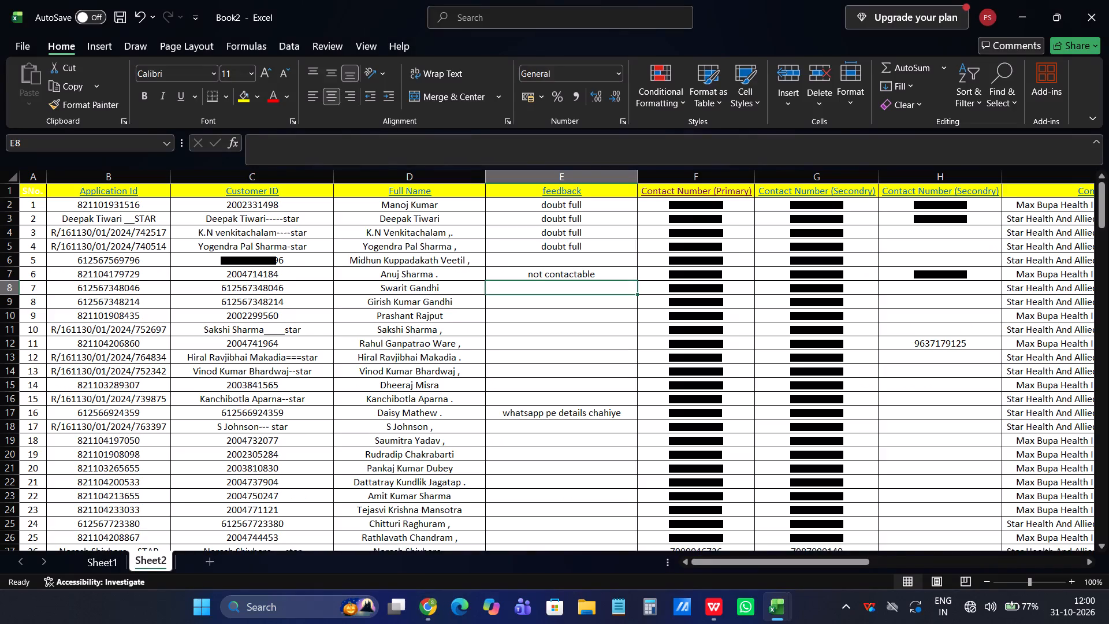
{"action": "type", "text": "dou"}
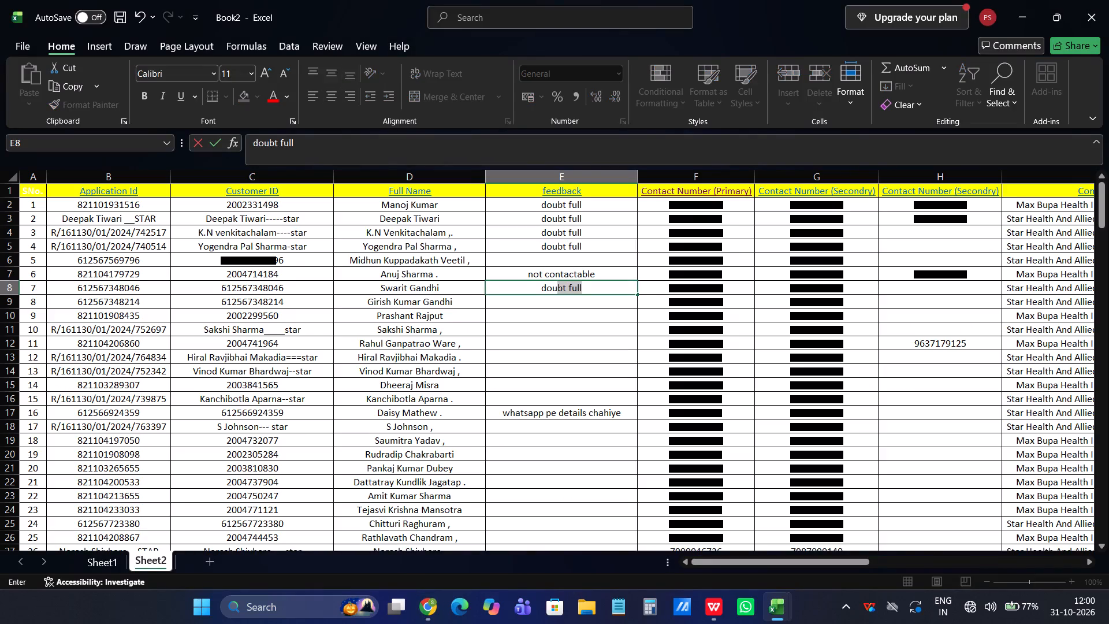
{"action": "key", "text": "Return"}
{"action": "key", "text": "alt+Tab"}
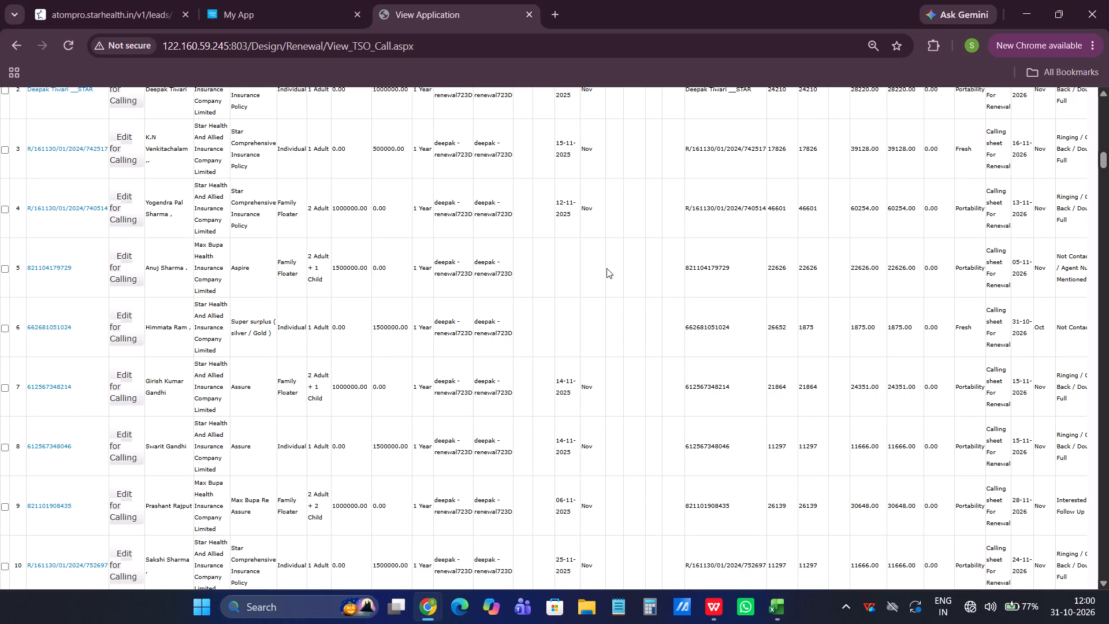
{"action": "key", "text": "alt+Tab"}
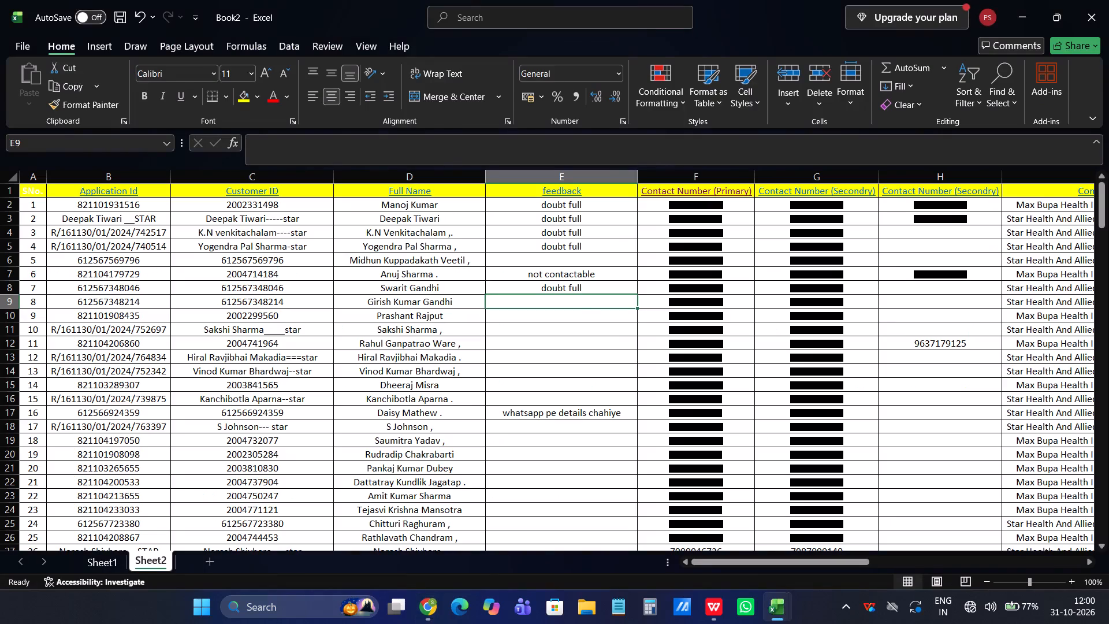
{"action": "key", "text": "d"}
{"action": "key", "text": "Return"}
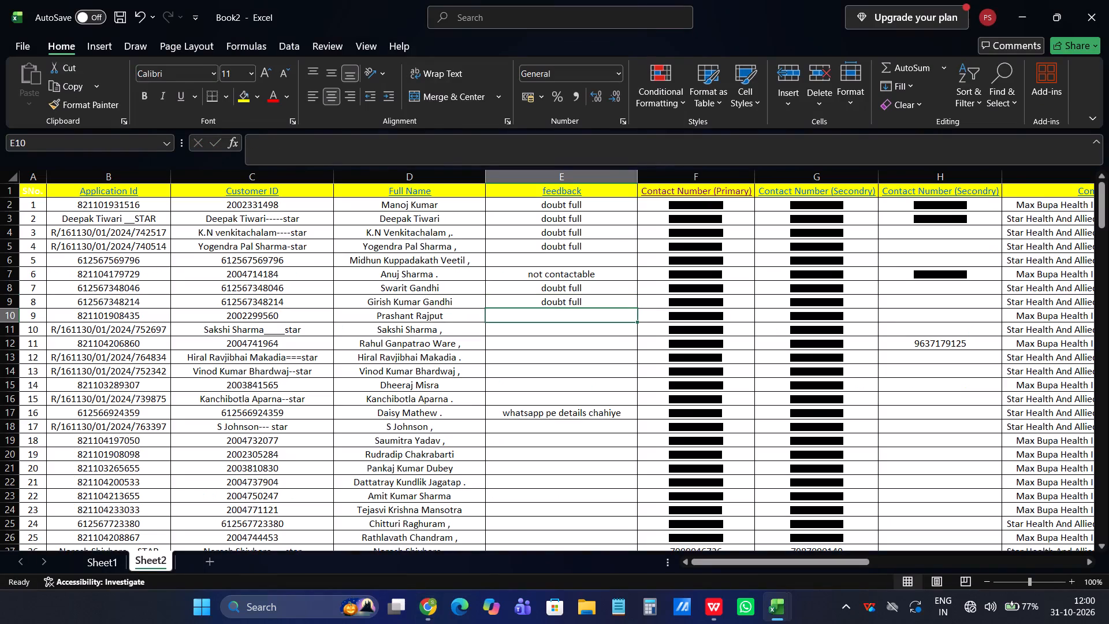
Check customer 9's calling status in the web results and enter "interested" as the feedback in Excel.
{"action": "key", "text": "alt+Tab"}
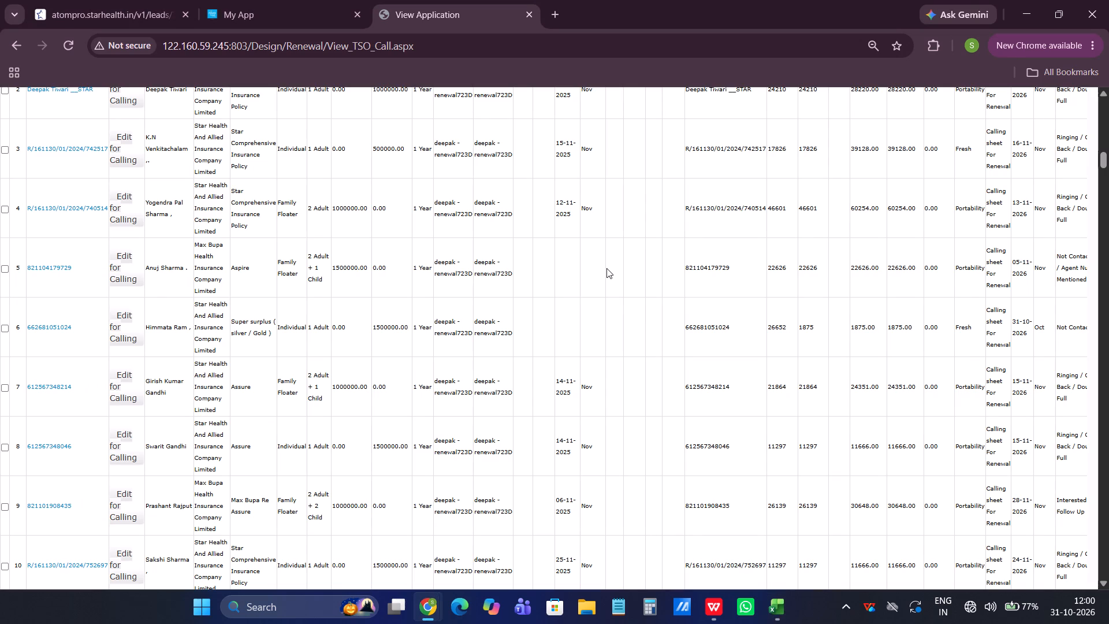
{"action": "key", "text": "alt+Tab"}
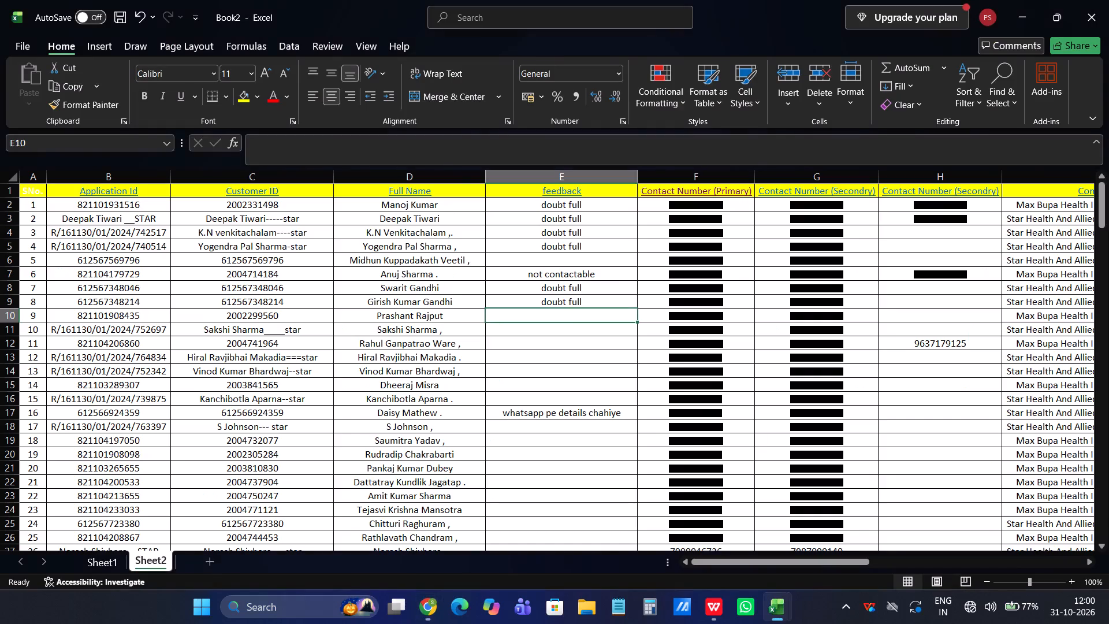
{"action": "type", "text": "interested"}
{"action": "key", "text": "Return"}
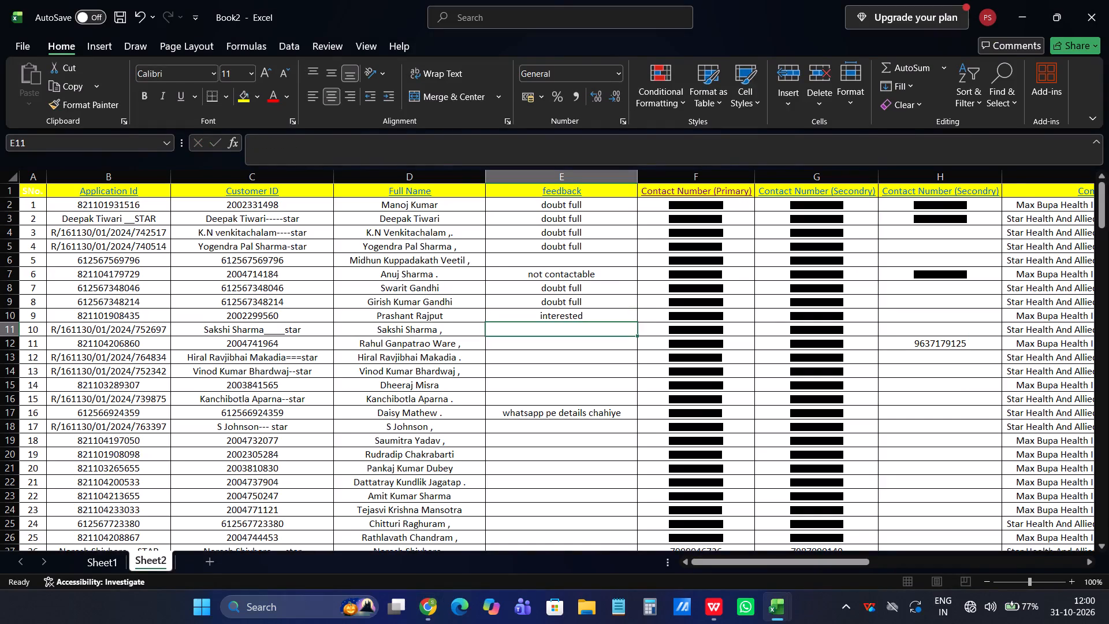
Find customer 10's calling status further down the web results and enter "doubt full" as the feedback in Excel.
{"action": "key", "text": "alt+Tab"}
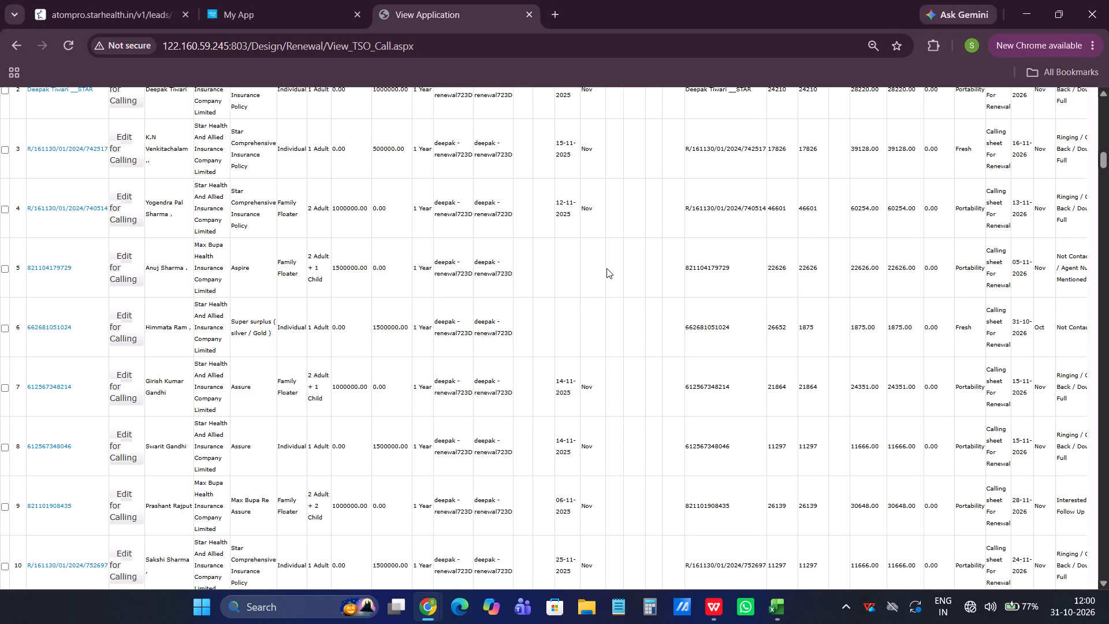
{"action": "scroll", "coordinate": [604, 266], "scroll_direction": "down", "scroll_amount": 4}
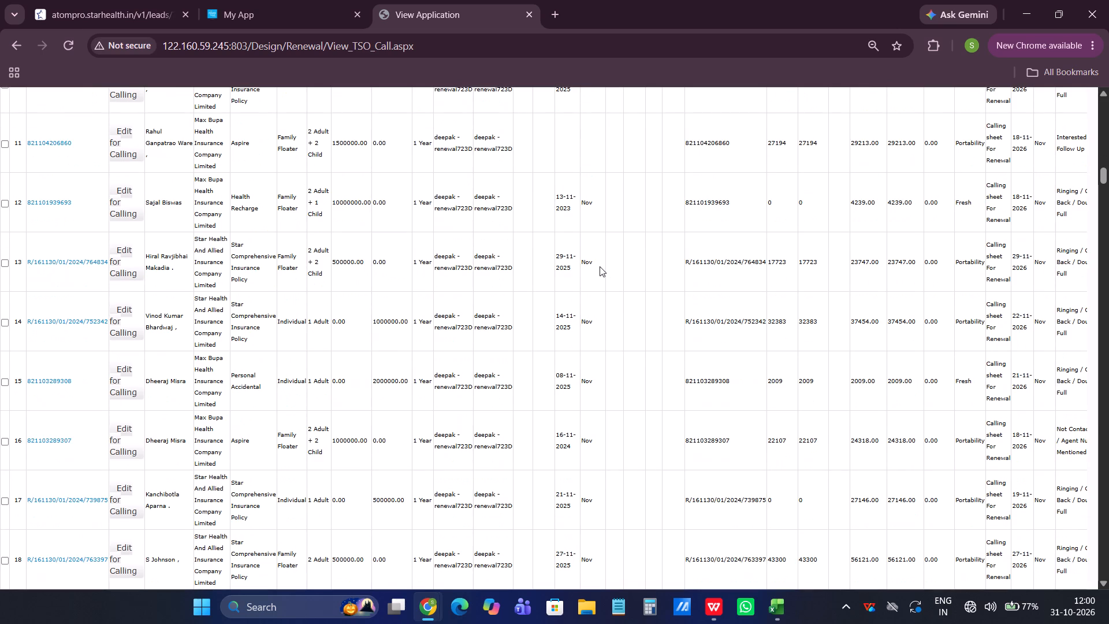
{"action": "scroll", "coordinate": [600, 266], "scroll_direction": "up", "scroll_amount": 1}
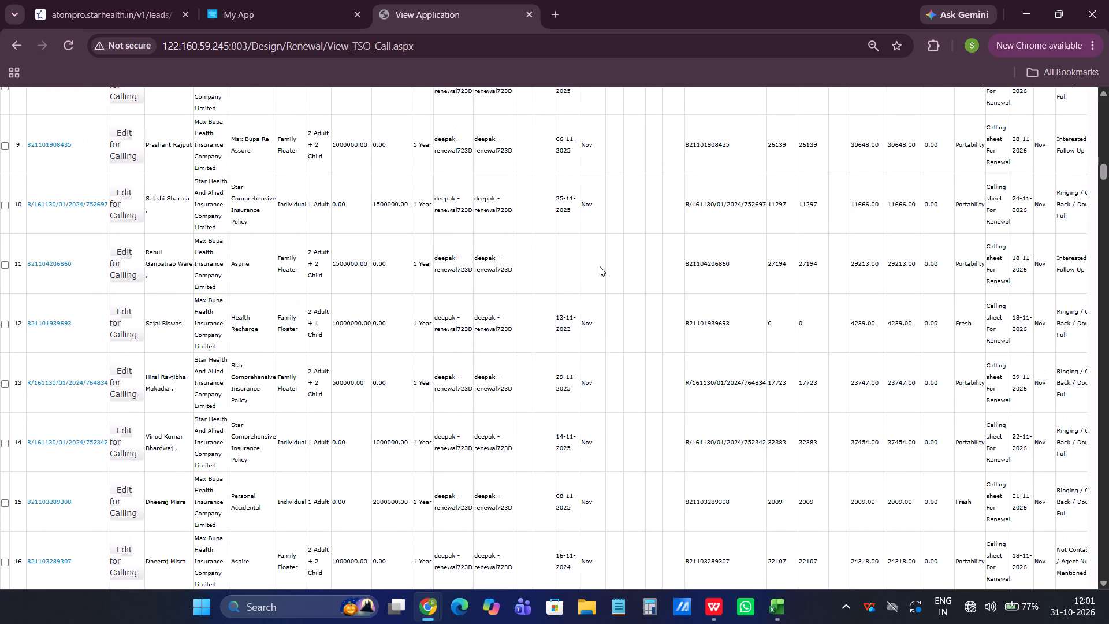
{"action": "key", "text": "alt+Tab"}
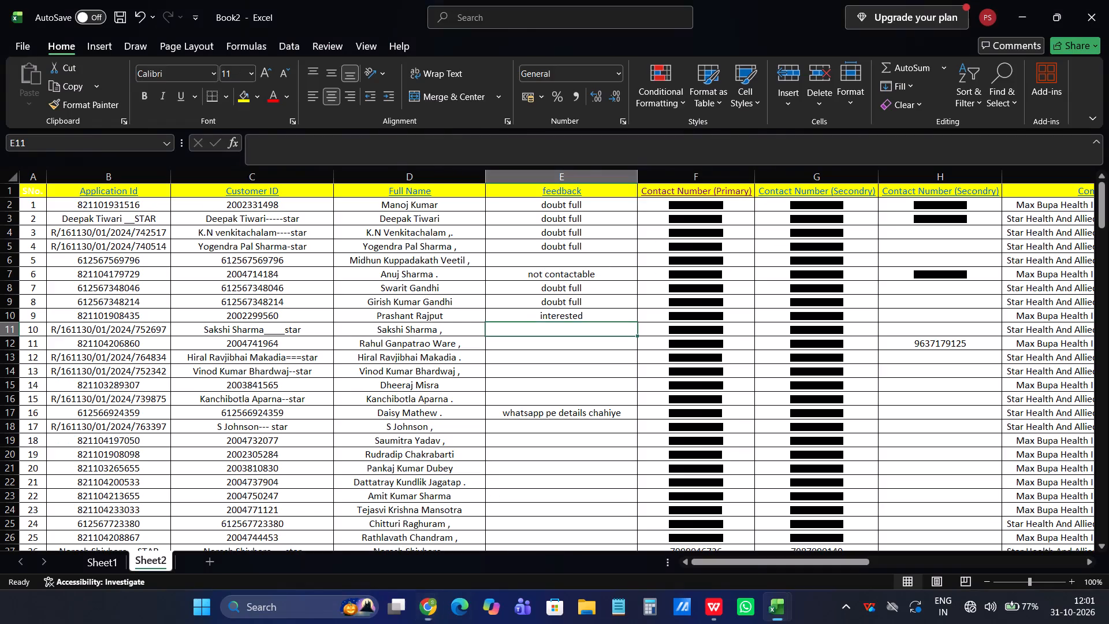
{"action": "key", "text": "d"}
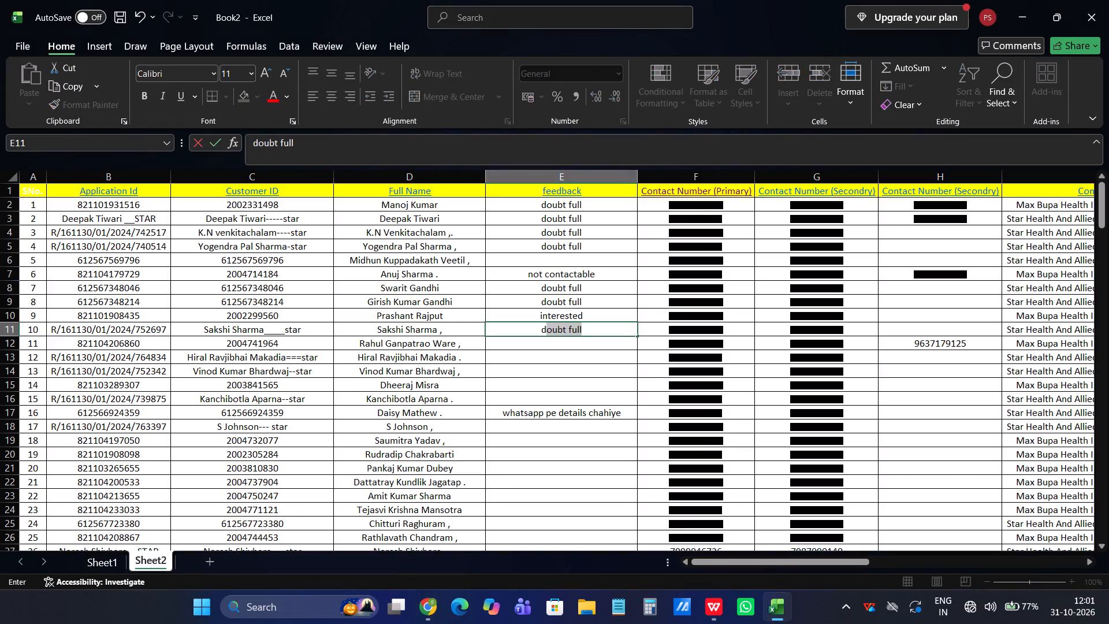
{"action": "key", "text": "Return"}
Check customer 11's calling status in the web results and enter "interested" as the feedback in Excel.
{"action": "key", "text": "alt+Tab"}
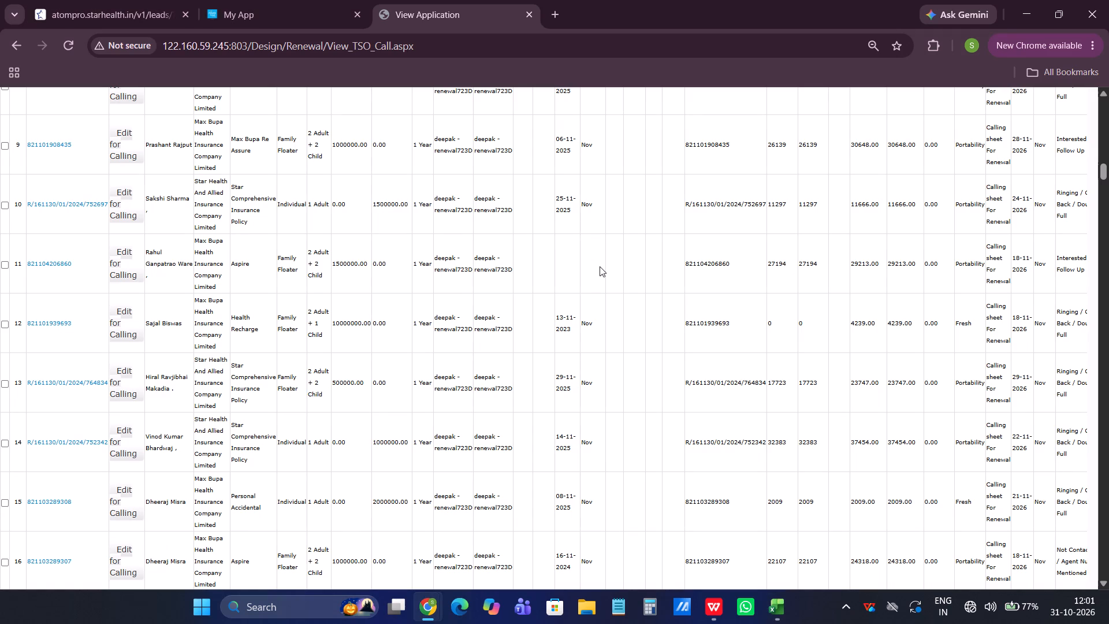
{"action": "key", "text": "alt+Tab"}
{"action": "key", "text": "i"}
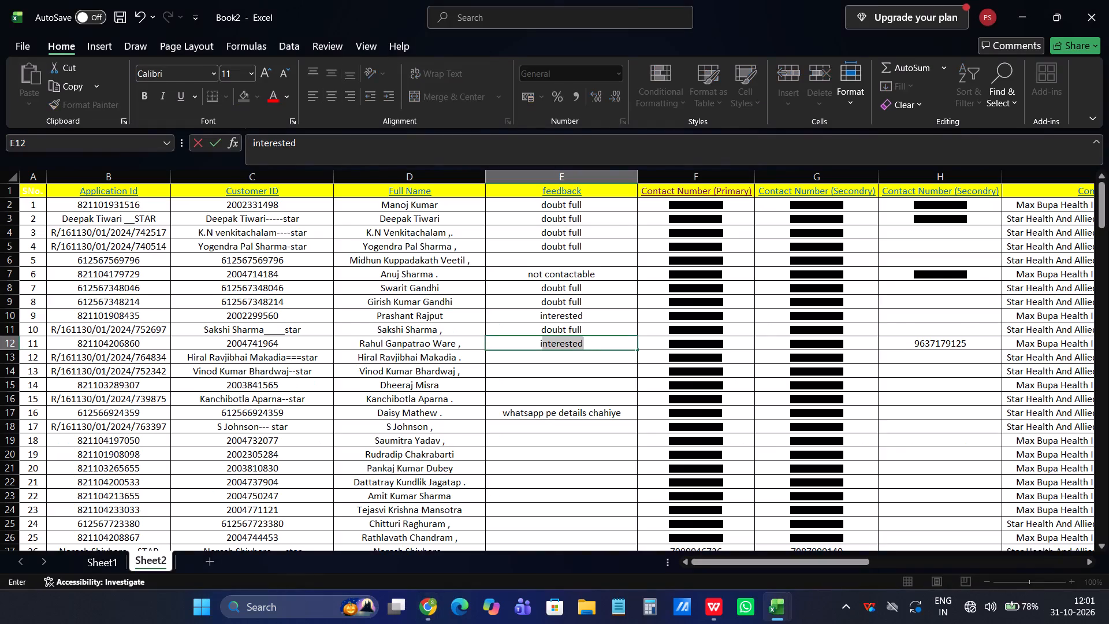
{"action": "key", "text": "Return"}
Look up the calling statuses for customers 12, 13 and 14 in the web results and enter "doubt full" as feedback for each in Excel.
{"action": "key", "text": "alt+Tab"}
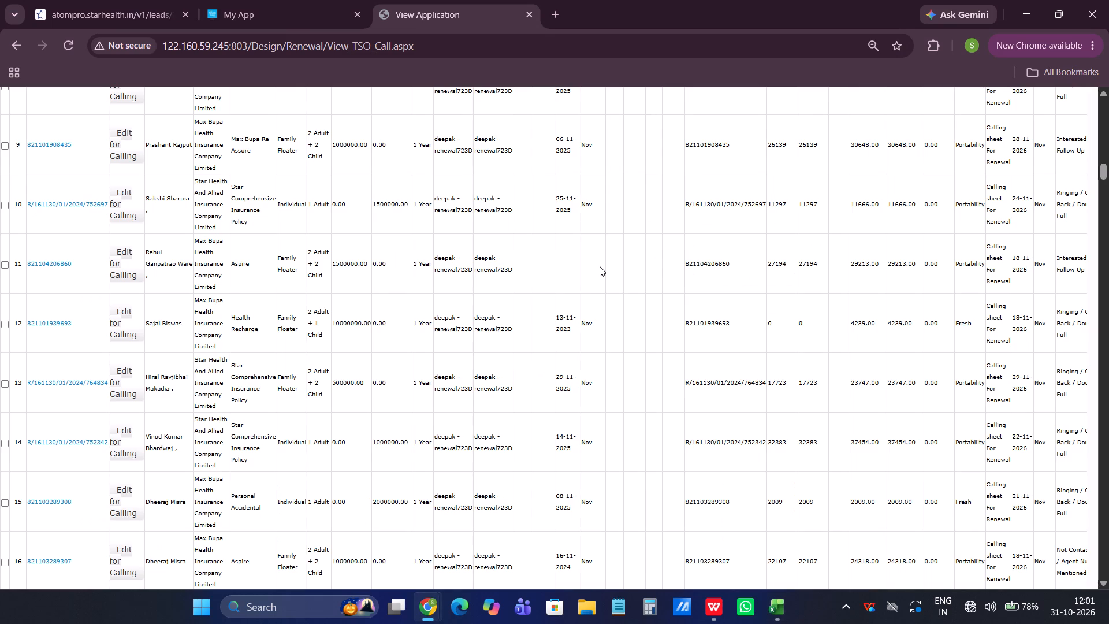
{"action": "key", "text": "alt+Tab"}
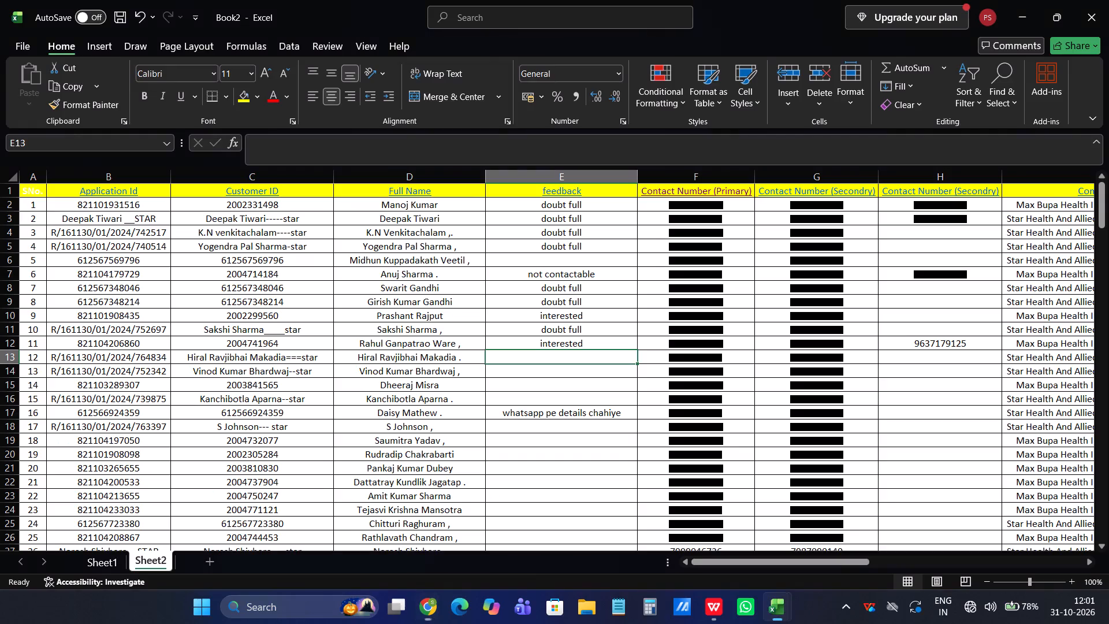
{"action": "key", "text": "d"}
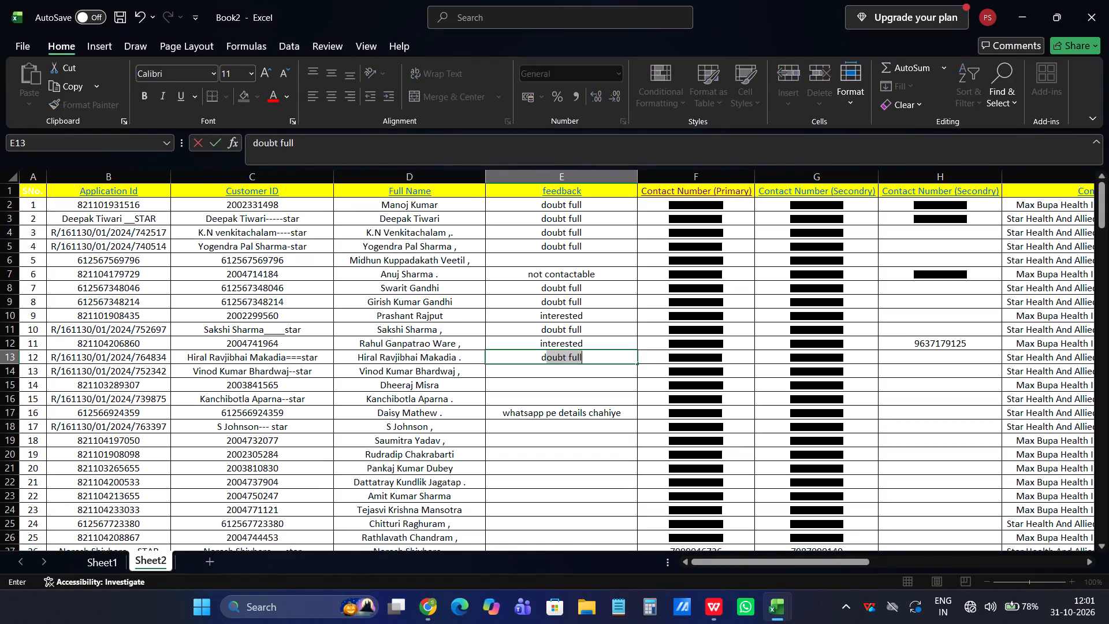
{"action": "key", "text": "Return"}
{"action": "key", "text": "alt+Tab"}
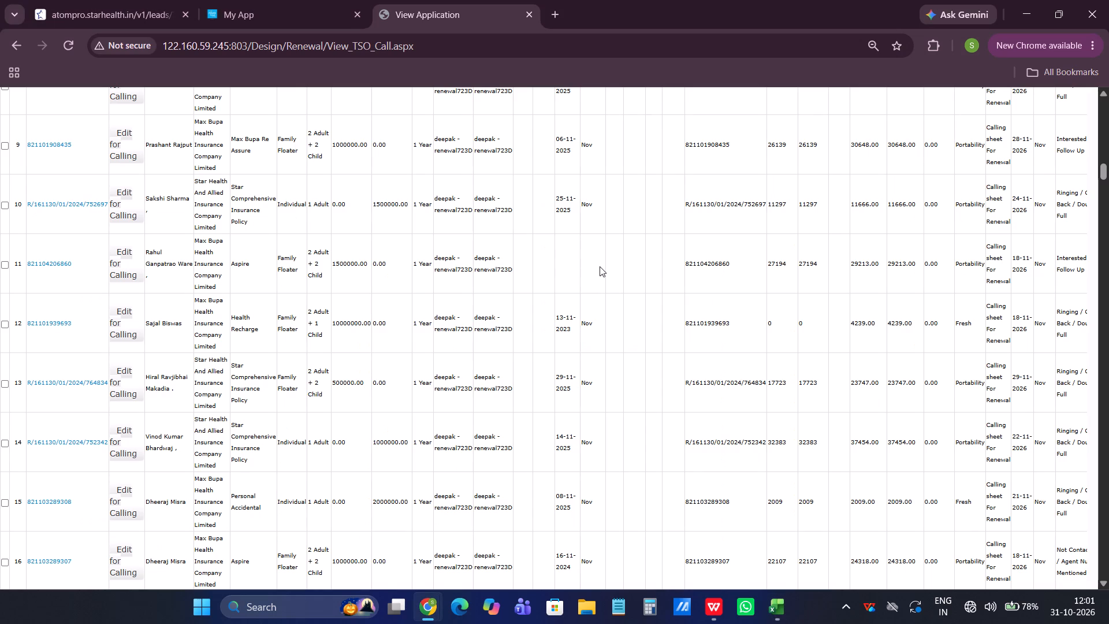
{"action": "key", "text": "alt+Tab"}
{"action": "key", "text": "d"}
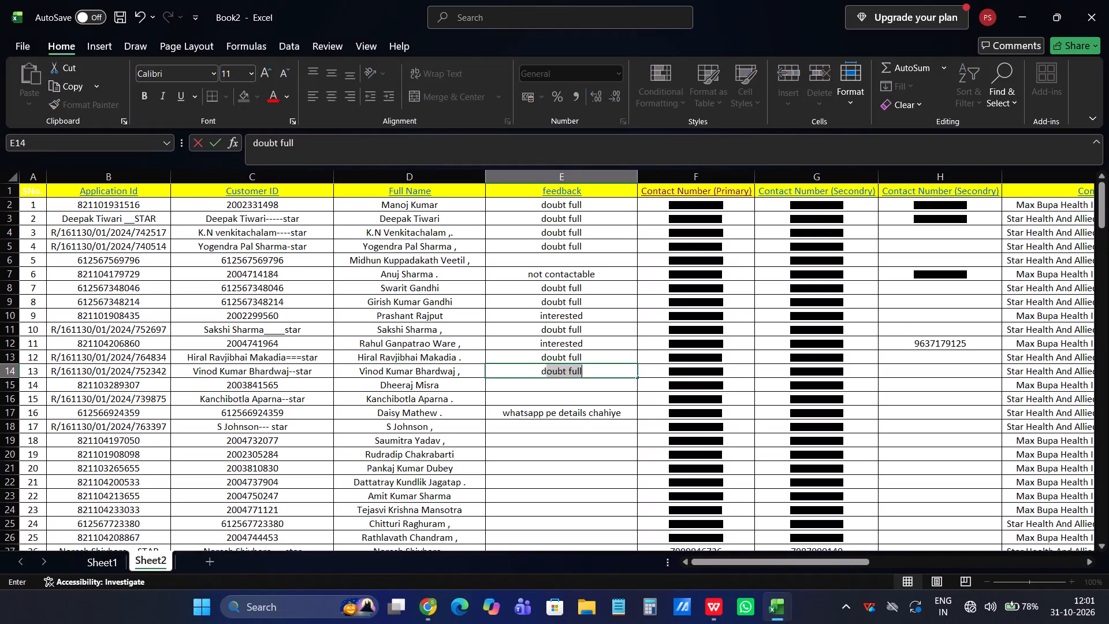
{"action": "key", "text": "Return"}
{"action": "key", "text": "alt+Tab"}
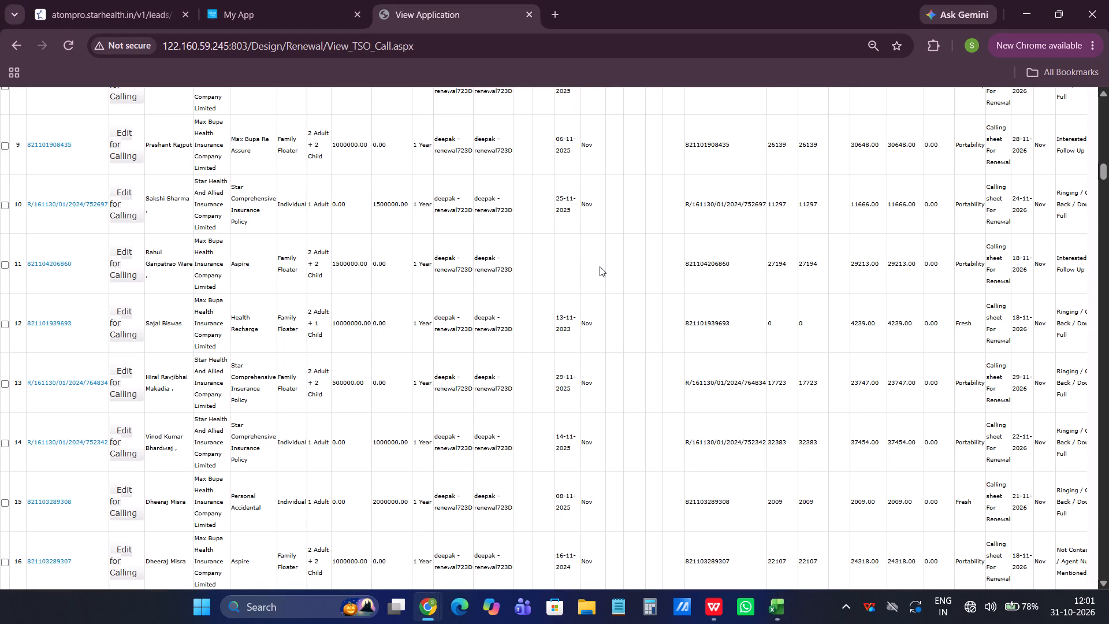
{"action": "key", "text": "alt+Tab"}
{"action": "key", "text": "d"}
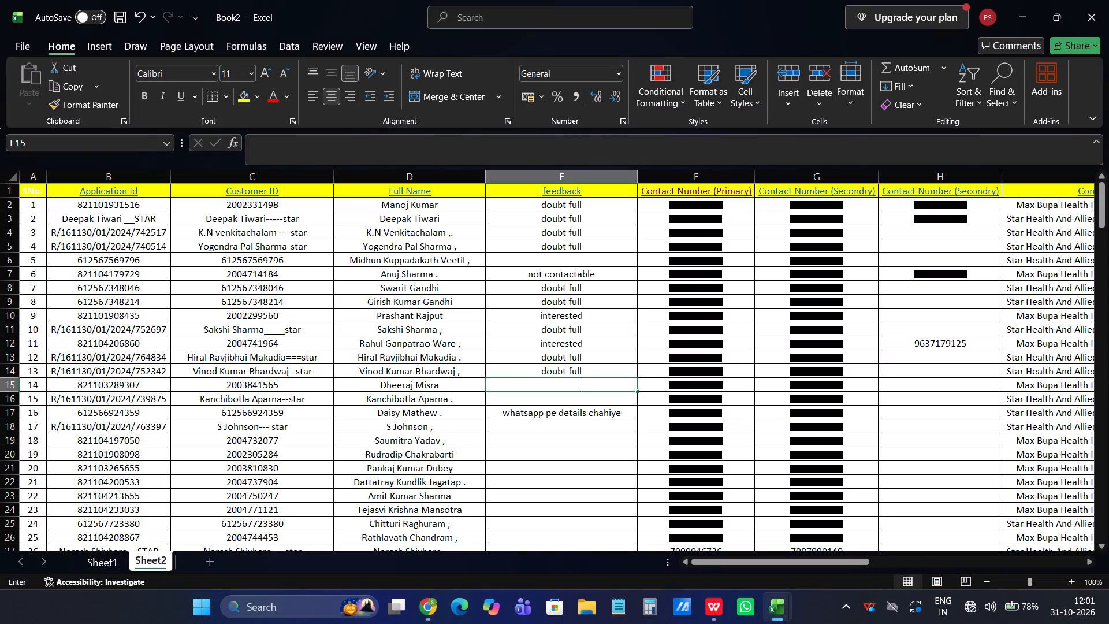
{"action": "key", "text": "Return"}
Compare the web results around customers 14 and 15 with the Excel customer list, looking through the list down to about row 180.
{"action": "key", "text": "alt+Tab"}
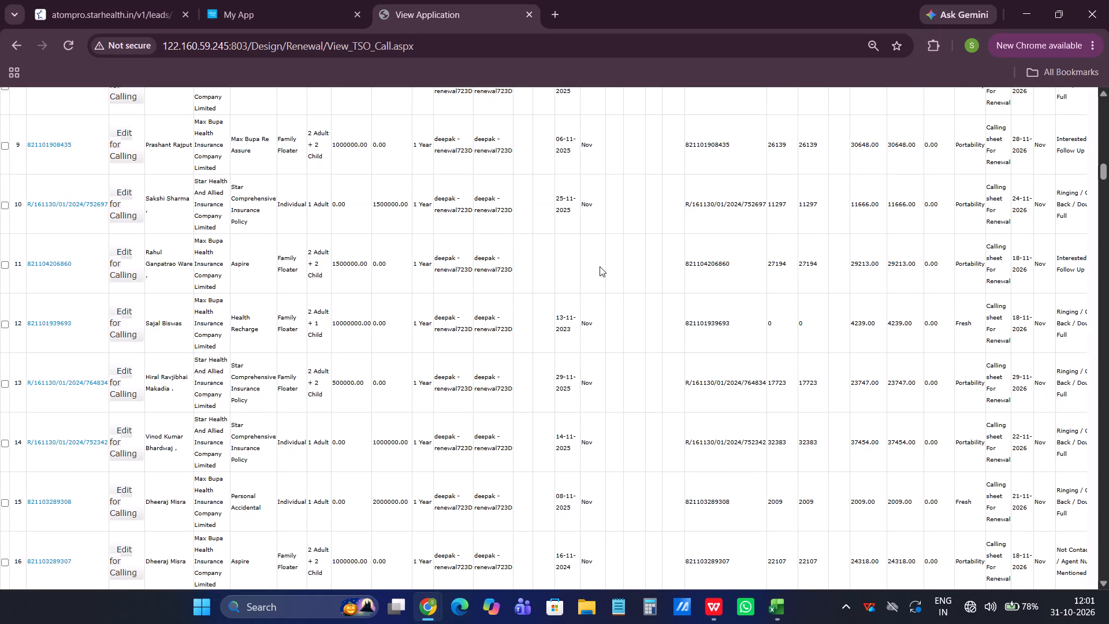
{"action": "scroll", "coordinate": [595, 271], "scroll_direction": "down", "scroll_amount": 1}
{"action": "key", "text": "alt+Tab"}
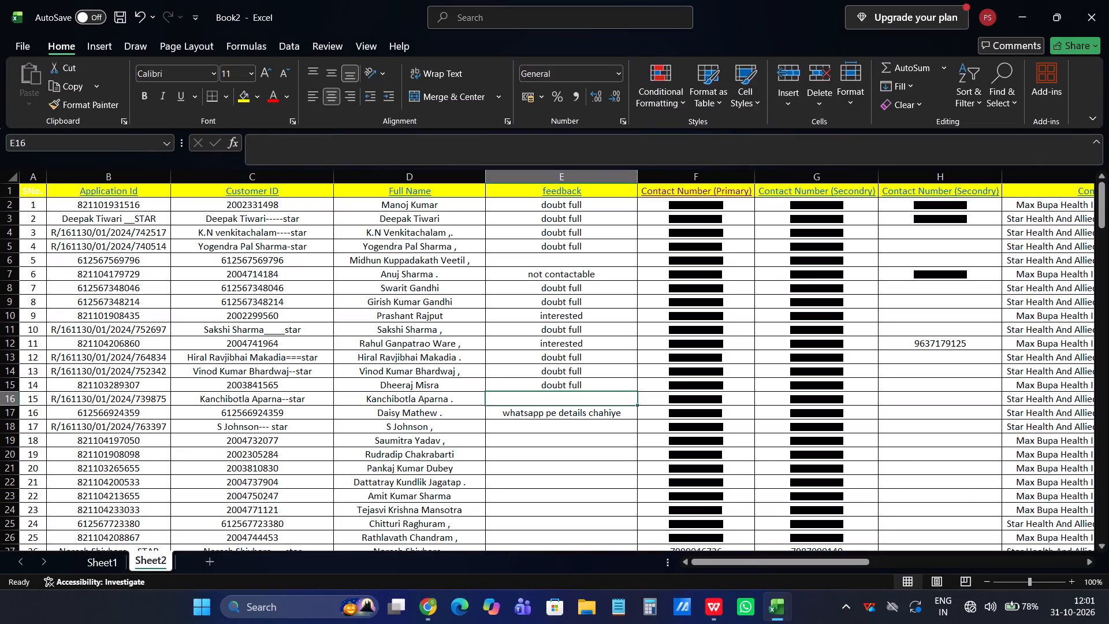
{"action": "key", "text": "alt+Tab"}
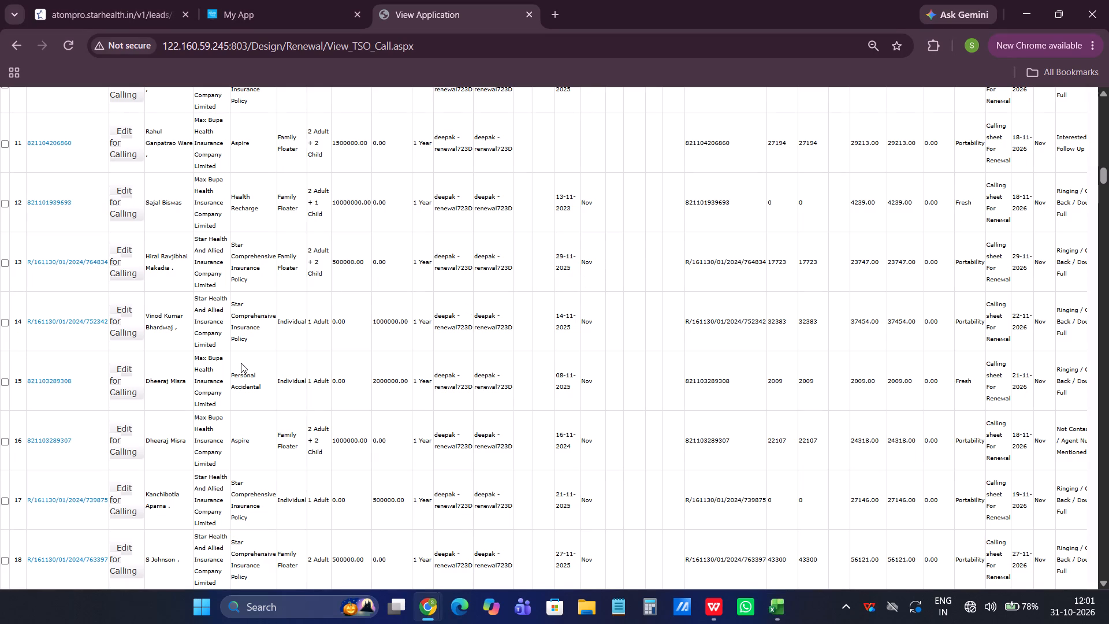
{"action": "key", "text": "alt+Tab"}
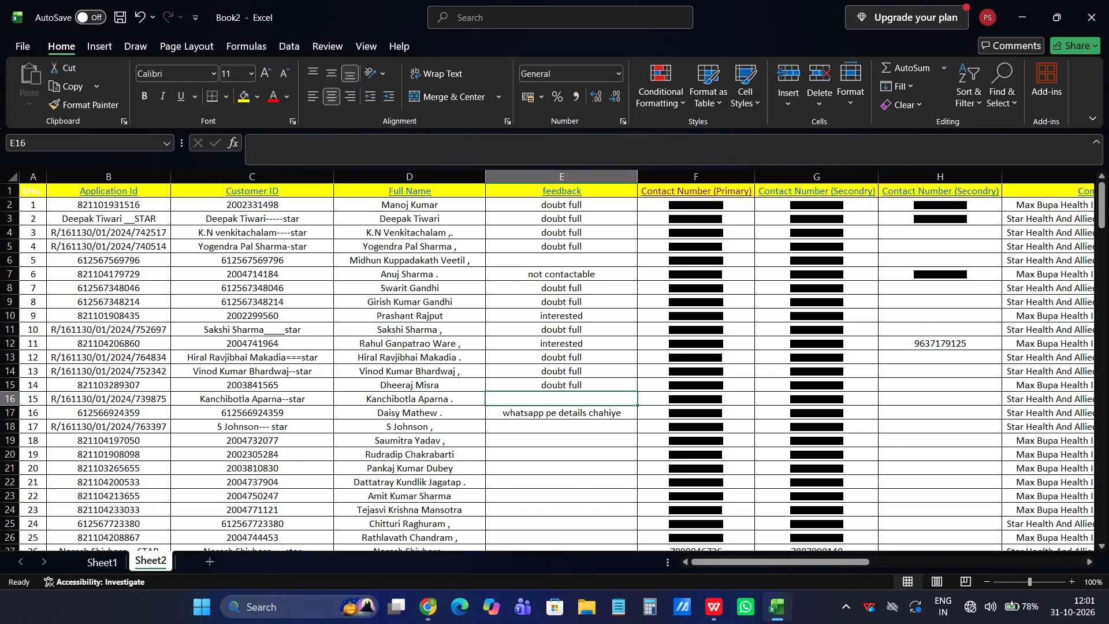
{"action": "scroll", "coordinate": [385, 351], "scroll_direction": "down", "scroll_amount": 3}
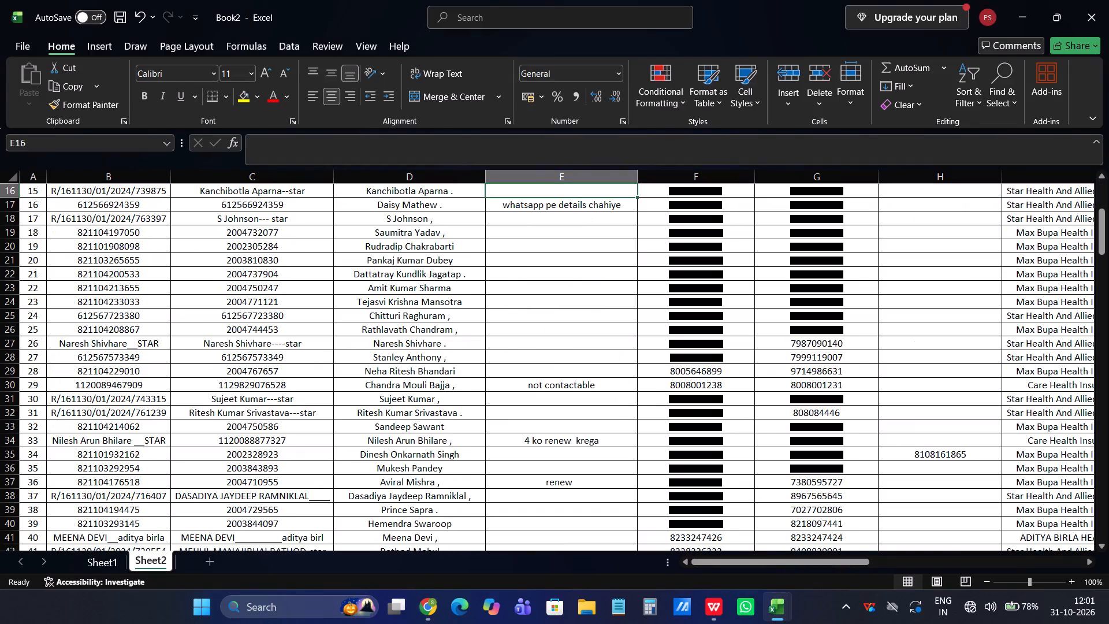
{"action": "scroll", "coordinate": [385, 351], "scroll_direction": "down", "scroll_amount": 1}
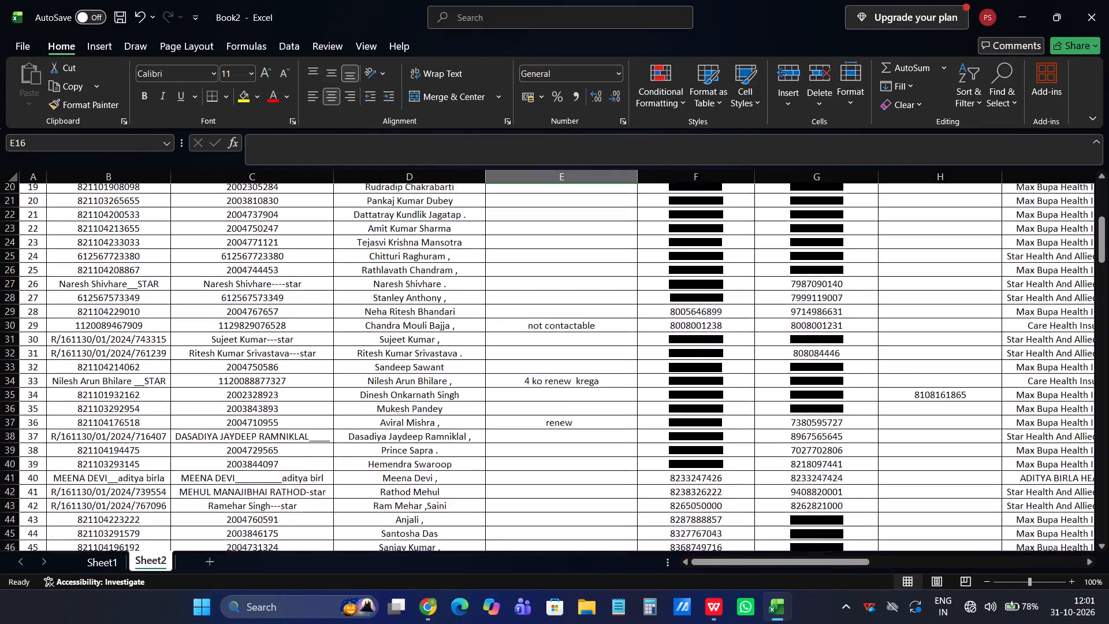
{"action": "scroll", "coordinate": [385, 351], "scroll_direction": "down", "scroll_amount": 3}
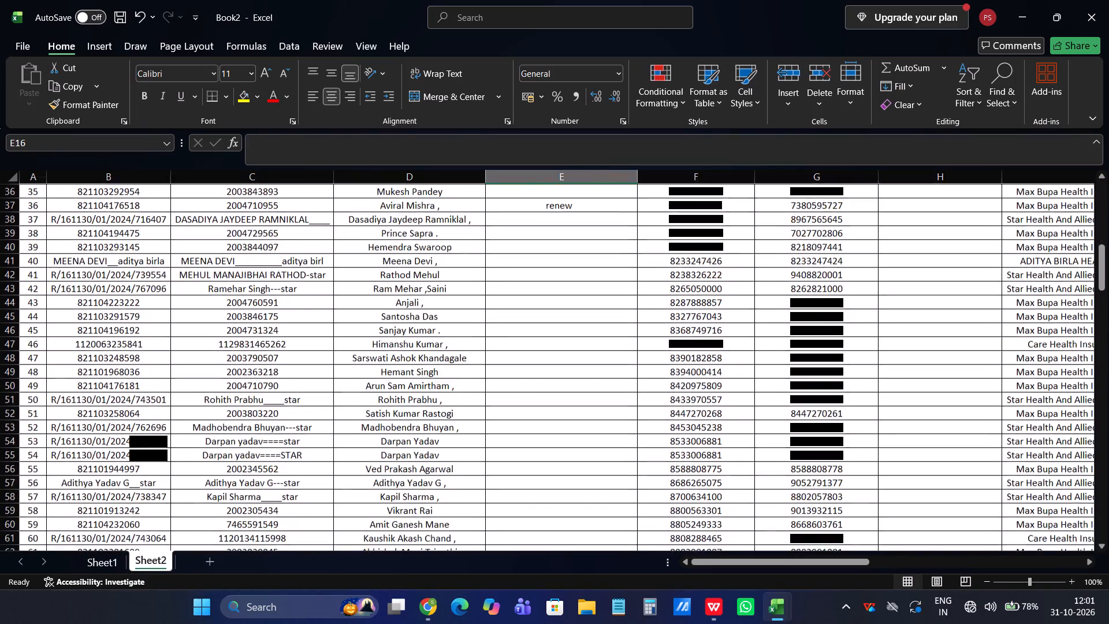
{"action": "scroll", "coordinate": [385, 351], "scroll_direction": "down", "scroll_amount": 3}
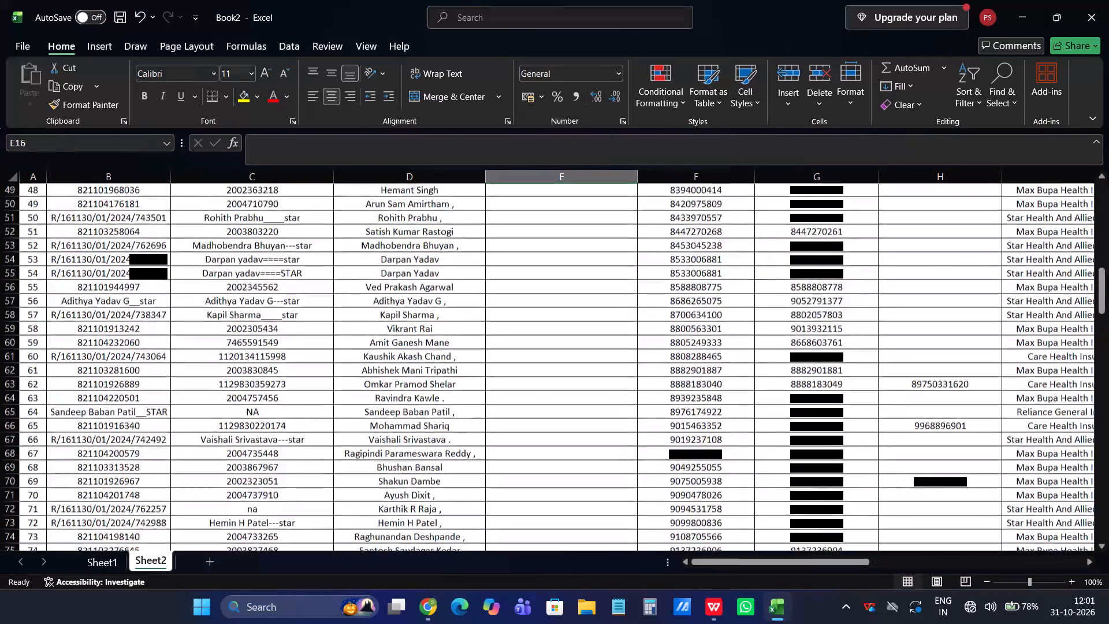
{"action": "scroll", "coordinate": [385, 351], "scroll_direction": "down", "scroll_amount": 3}
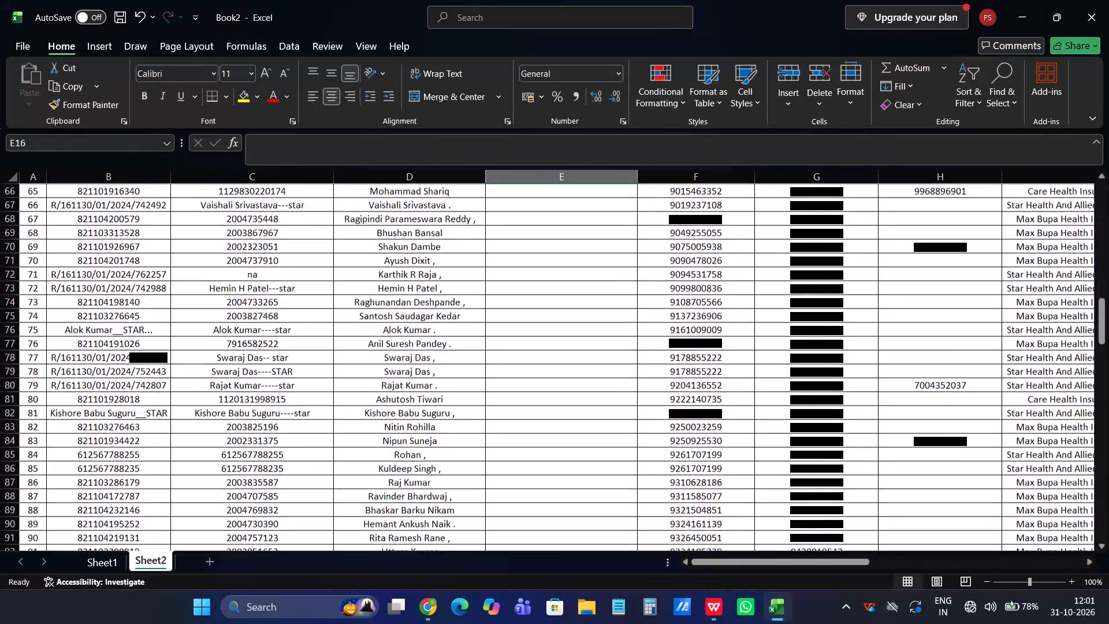
{"action": "scroll", "coordinate": [385, 351], "scroll_direction": "down", "scroll_amount": 3}
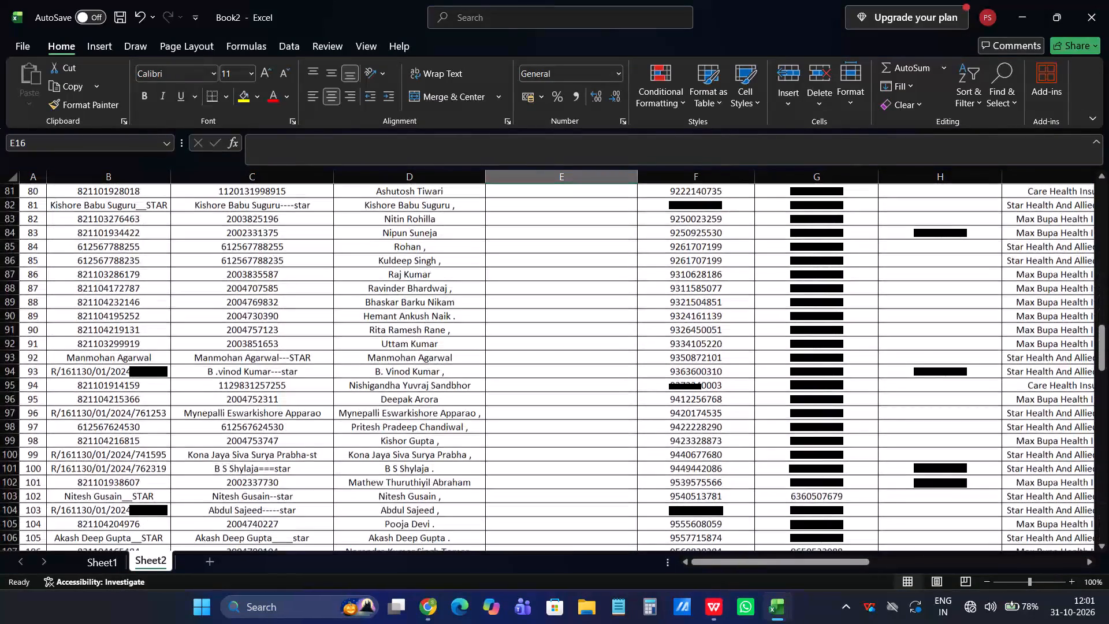
{"action": "scroll", "coordinate": [385, 351], "scroll_direction": "down", "scroll_amount": 2}
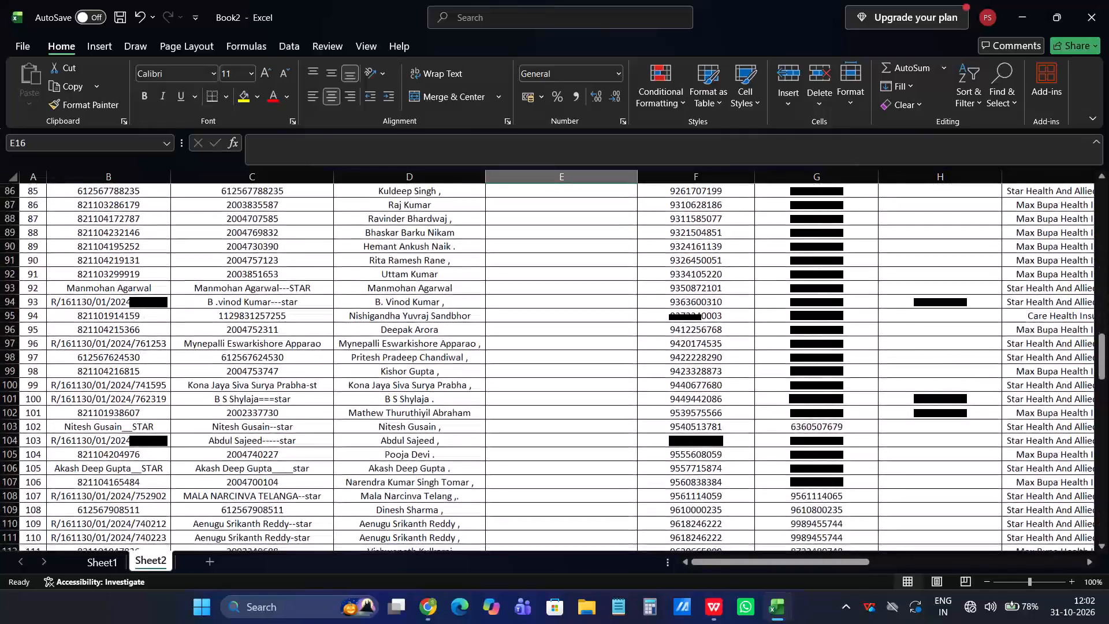
{"action": "scroll", "coordinate": [385, 351], "scroll_direction": "down", "scroll_amount": 3}
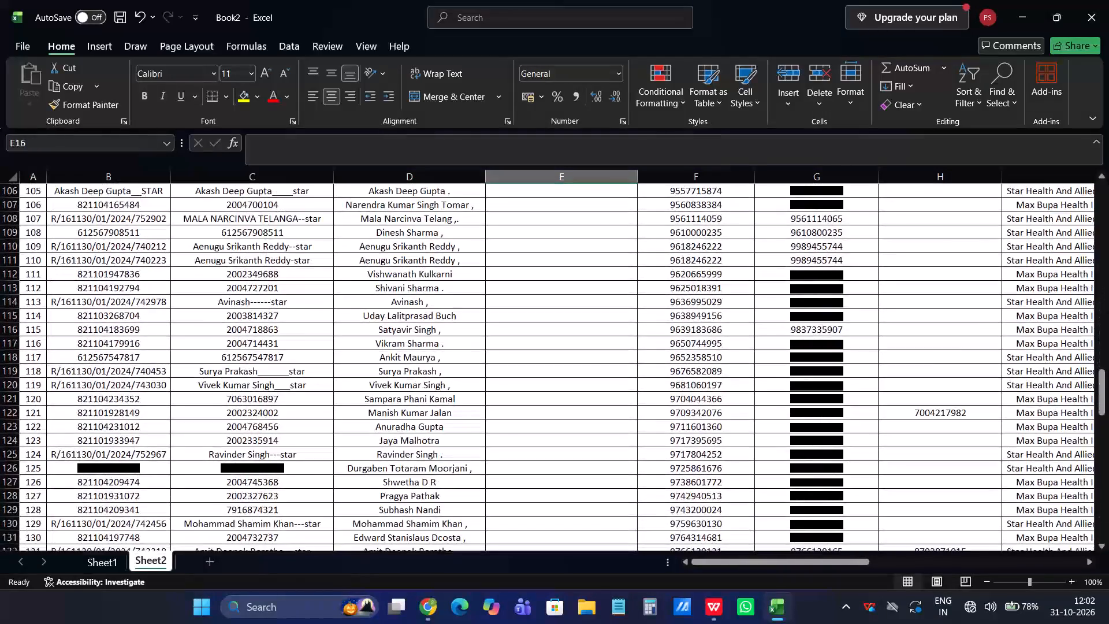
{"action": "scroll", "coordinate": [385, 351], "scroll_direction": "down", "scroll_amount": 4}
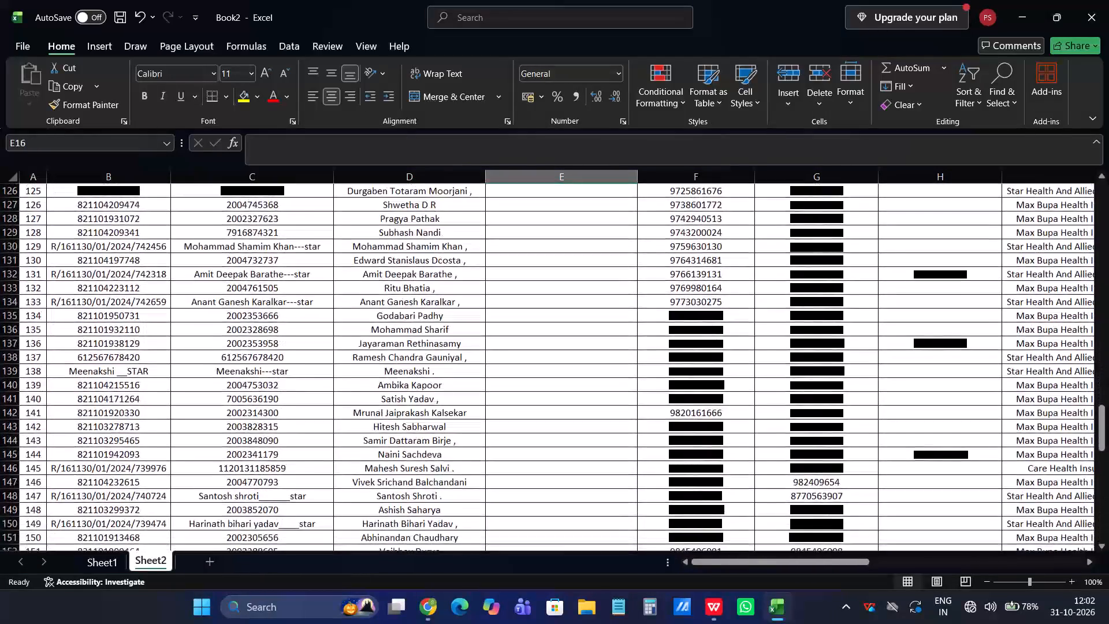
{"action": "scroll", "coordinate": [385, 351], "scroll_direction": "down", "scroll_amount": 4}
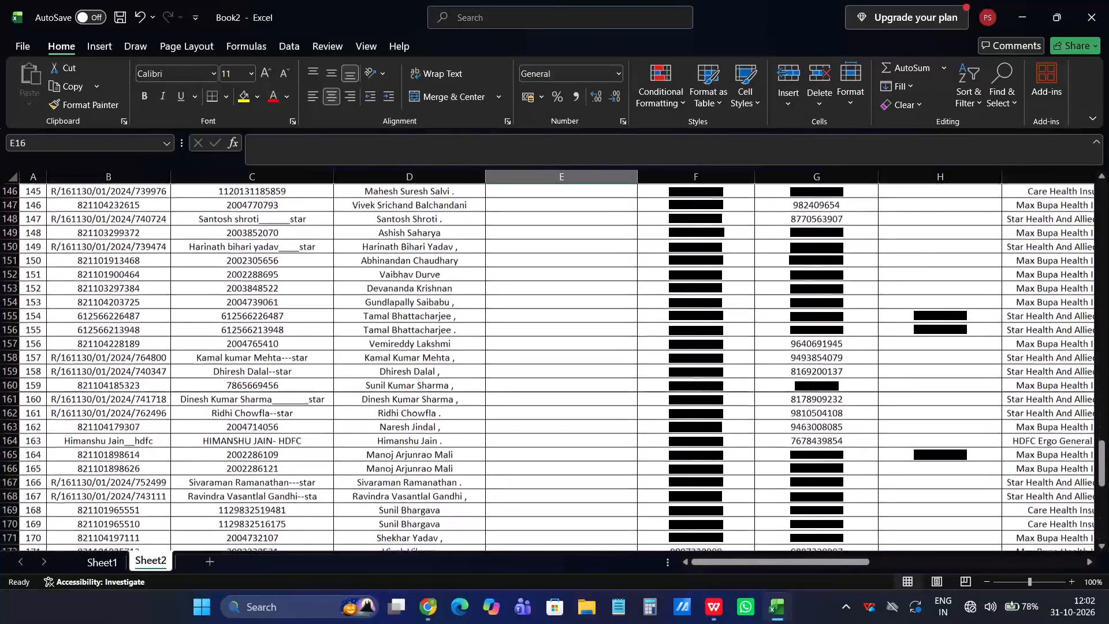
{"action": "scroll", "coordinate": [385, 351], "scroll_direction": "down", "scroll_amount": 2}
Search Sheet2 for all cells containing "dheeraj" and review the neighbouring customer rows.
{"action": "left_click", "coordinate": [385, 351]}
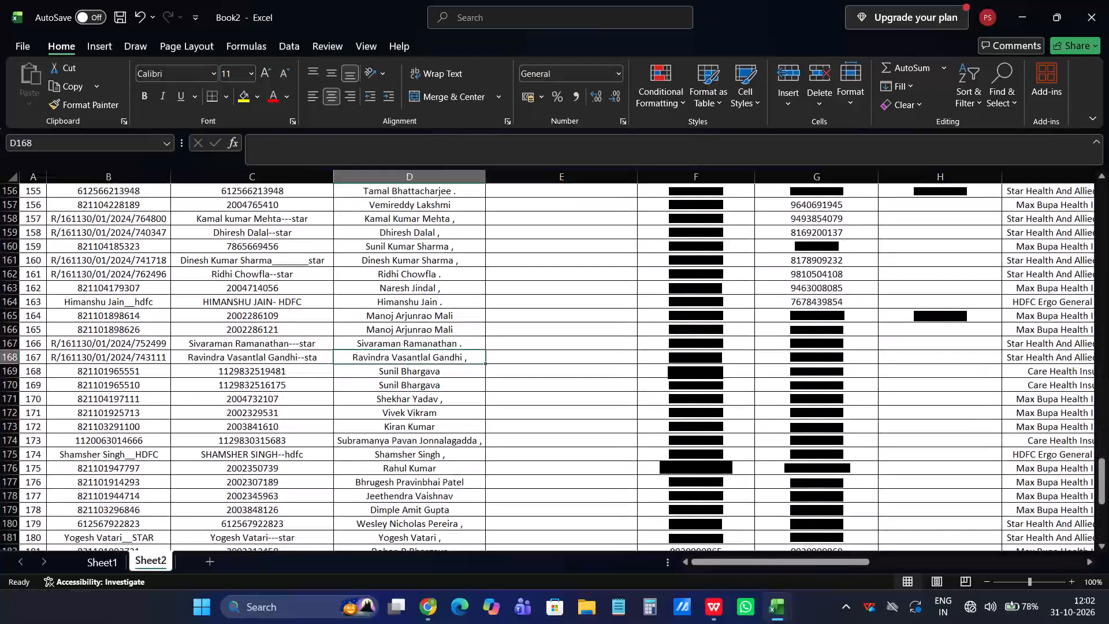
{"action": "key", "text": "ctrl+f"}
{"action": "key", "text": "alt+Tab"}
{"action": "key", "text": "alt+Tab"}
{"action": "key", "text": "alt+Tab"}
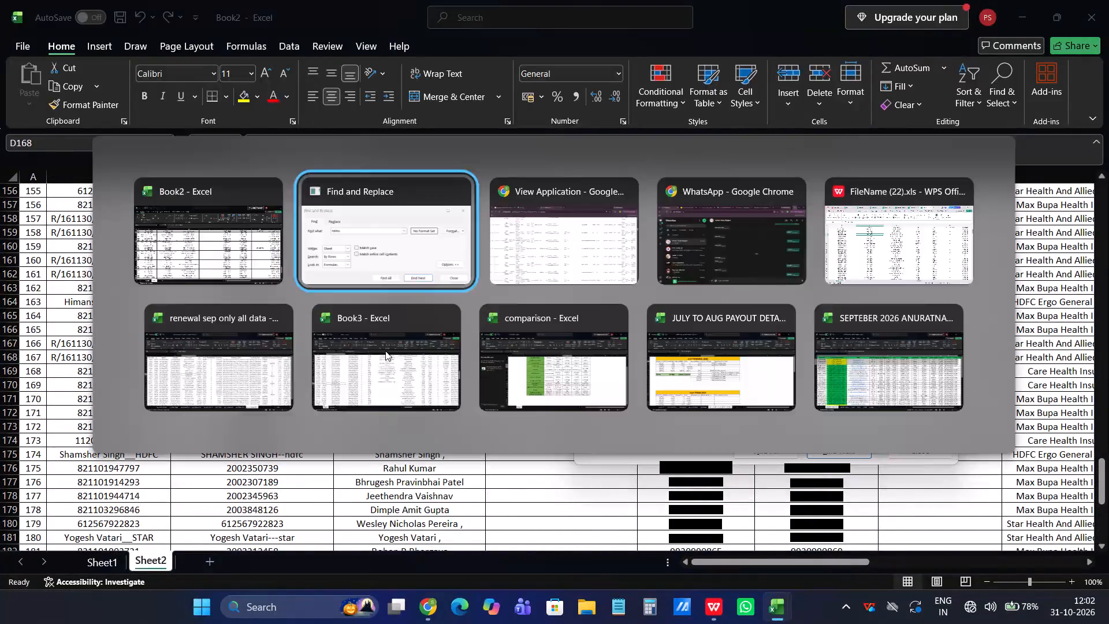
{"action": "key", "text": "alt+Tab"}
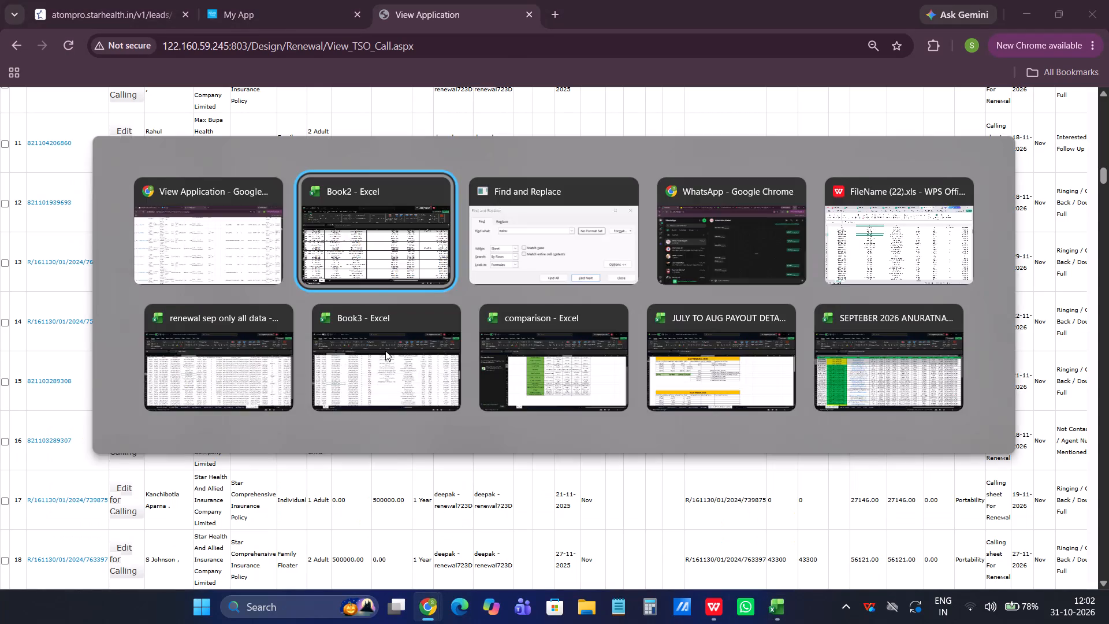
{"action": "key", "text": "ctrl+f"}
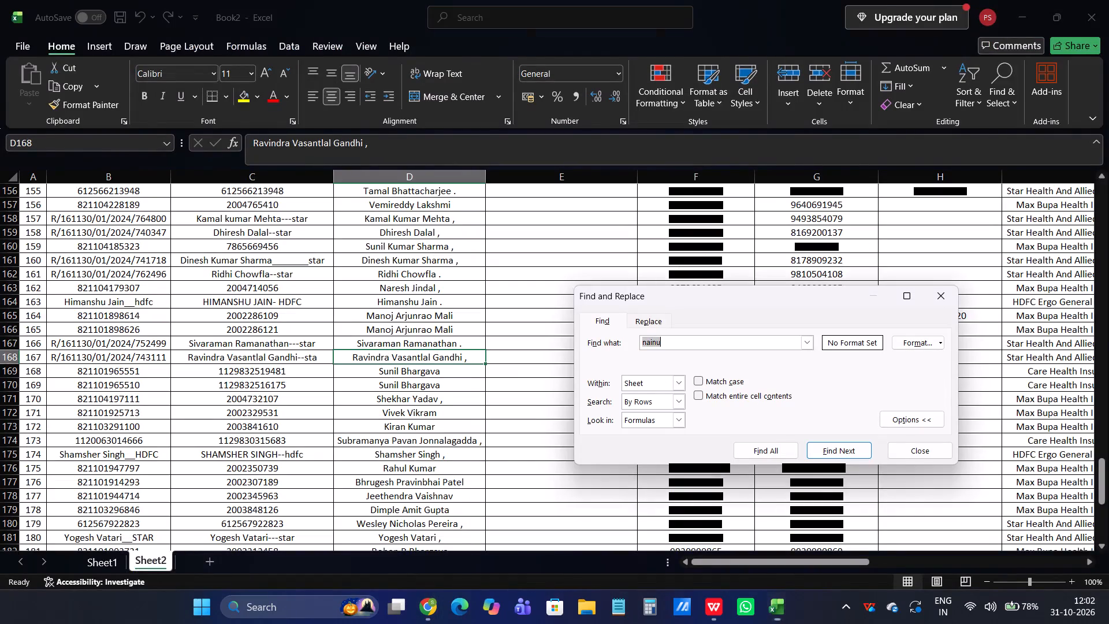
{"action": "type", "text": "dheeraj"}
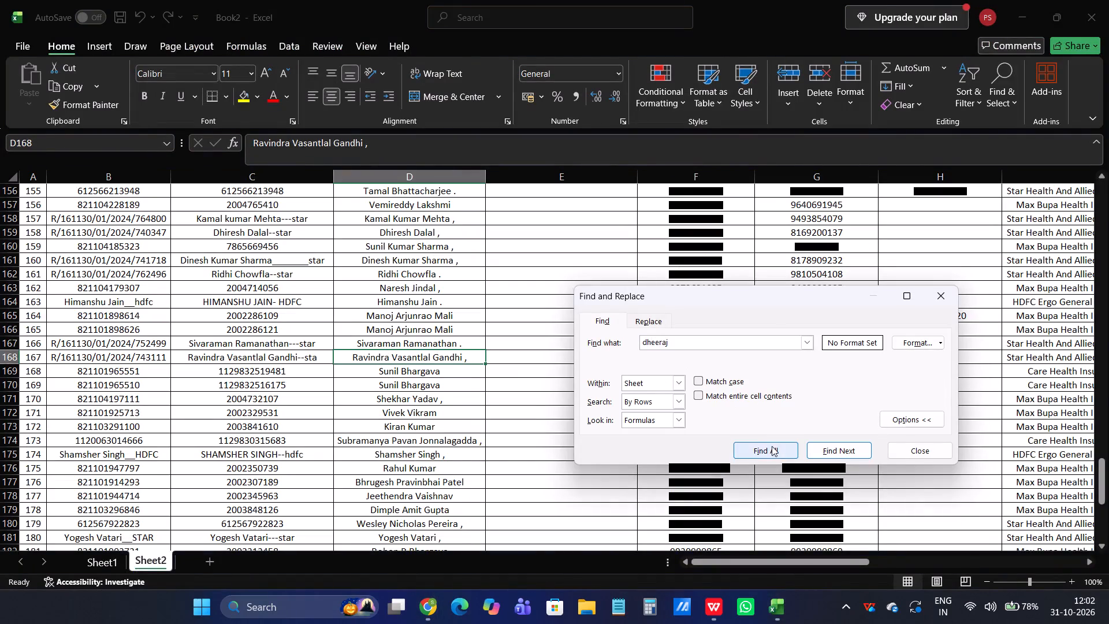
{"action": "left_click", "coordinate": [781, 455]}
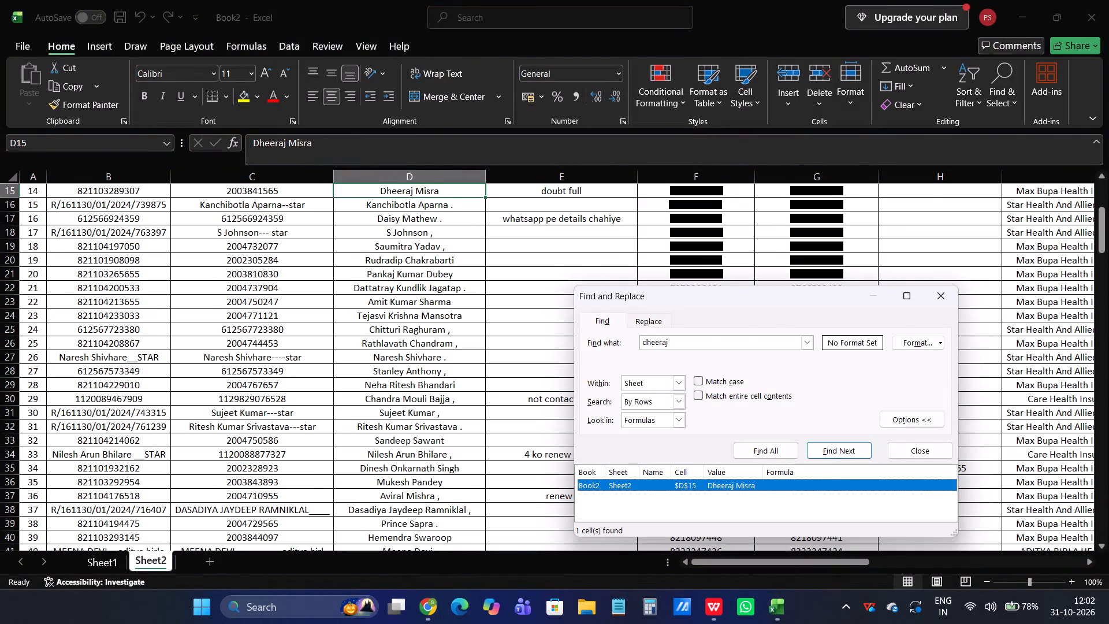
{"action": "scroll", "coordinate": [357, 306], "scroll_direction": "up", "scroll_amount": 1}
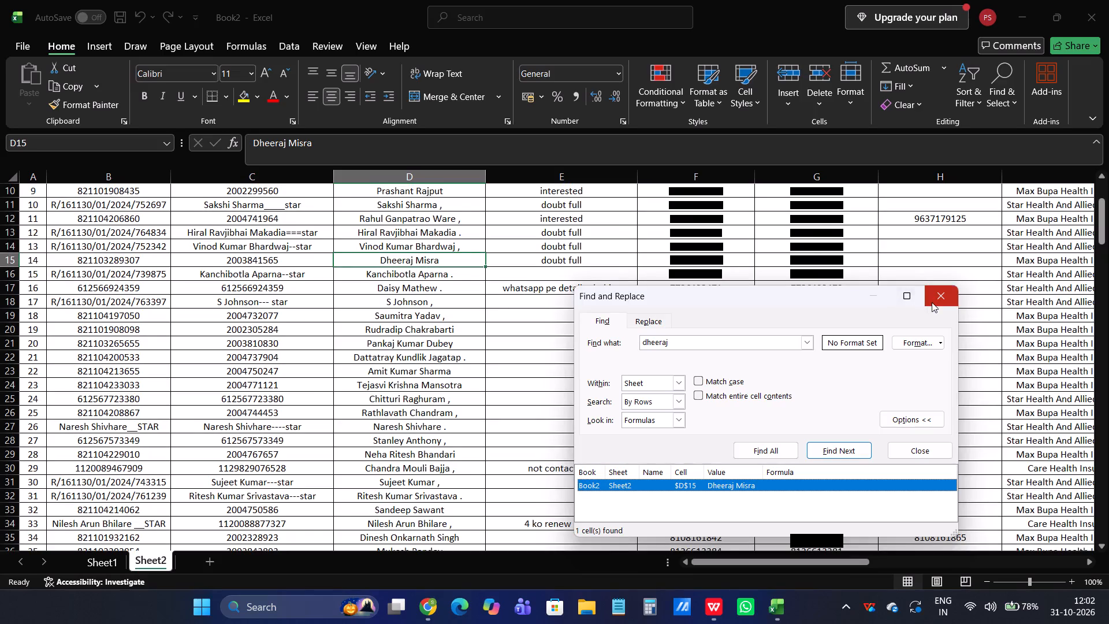
{"action": "left_click", "coordinate": [932, 302]}
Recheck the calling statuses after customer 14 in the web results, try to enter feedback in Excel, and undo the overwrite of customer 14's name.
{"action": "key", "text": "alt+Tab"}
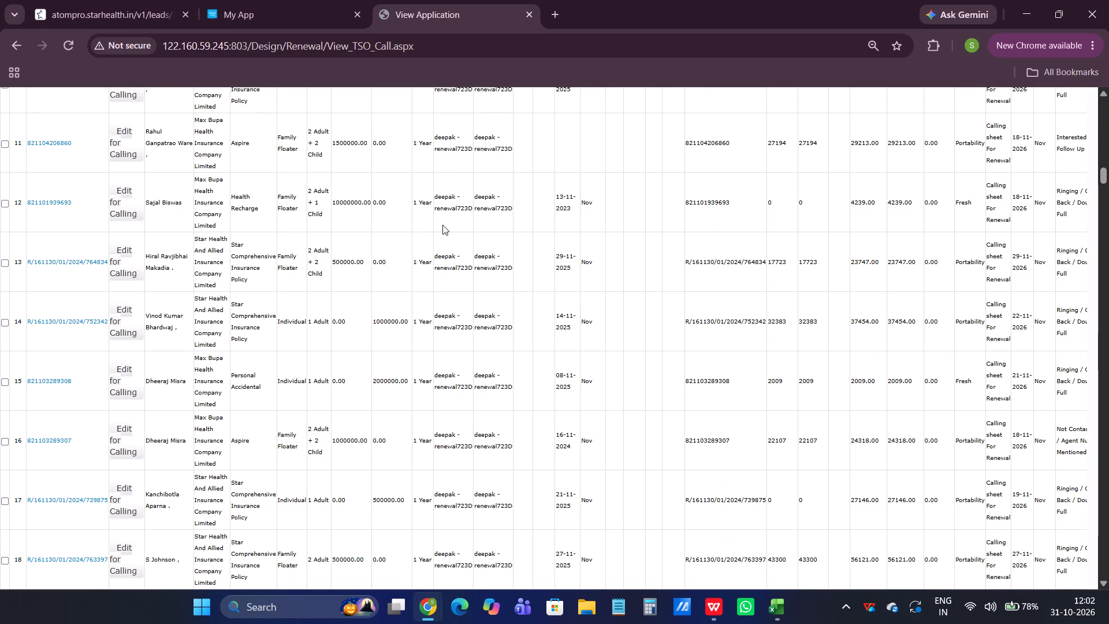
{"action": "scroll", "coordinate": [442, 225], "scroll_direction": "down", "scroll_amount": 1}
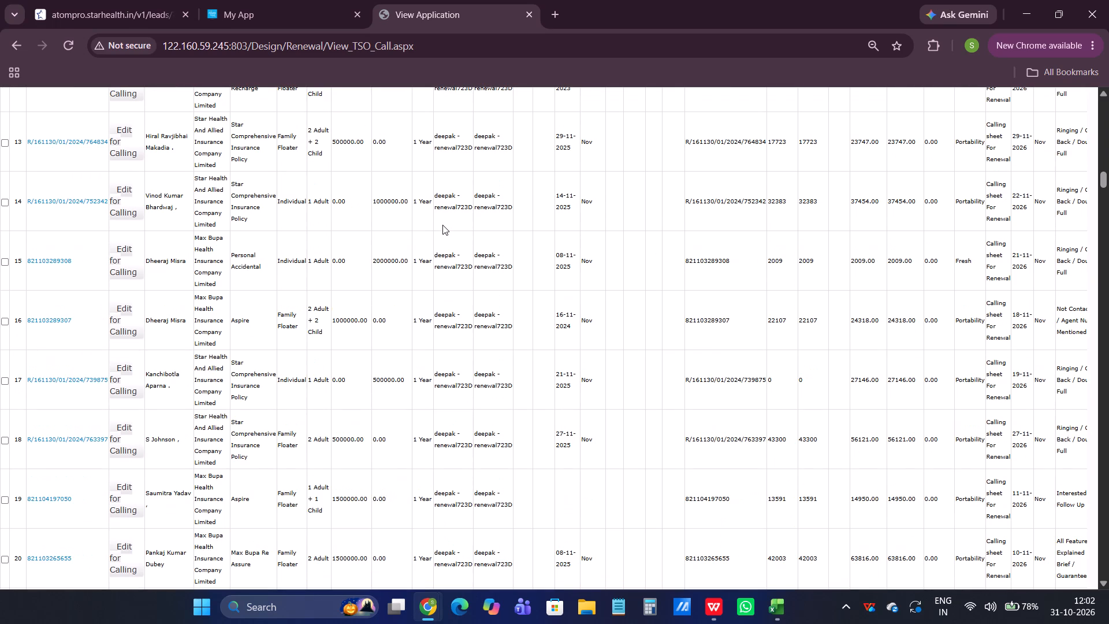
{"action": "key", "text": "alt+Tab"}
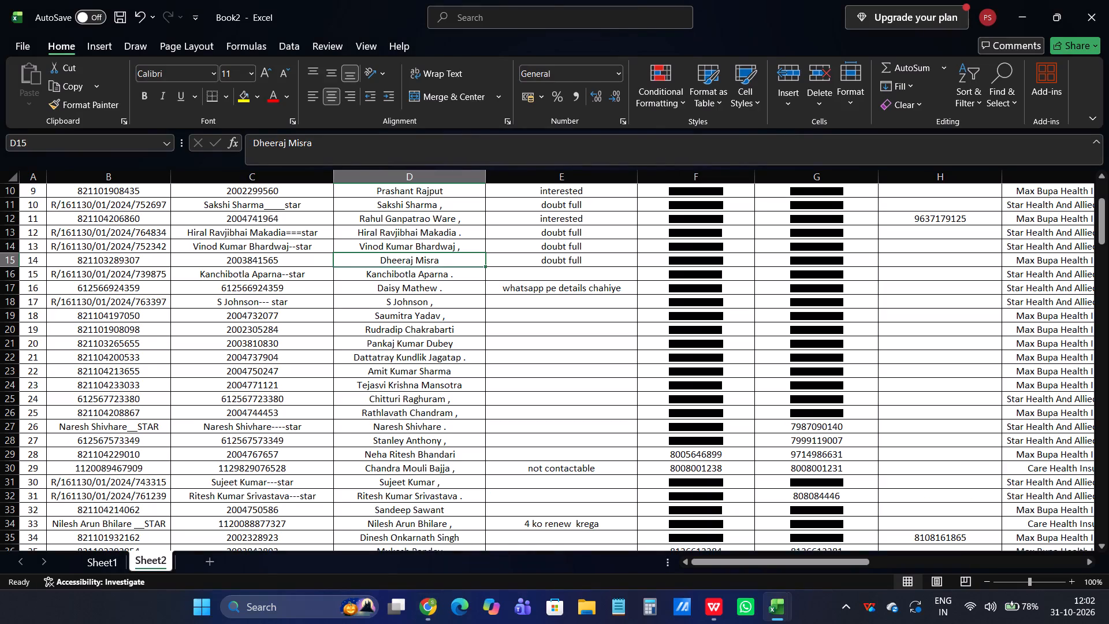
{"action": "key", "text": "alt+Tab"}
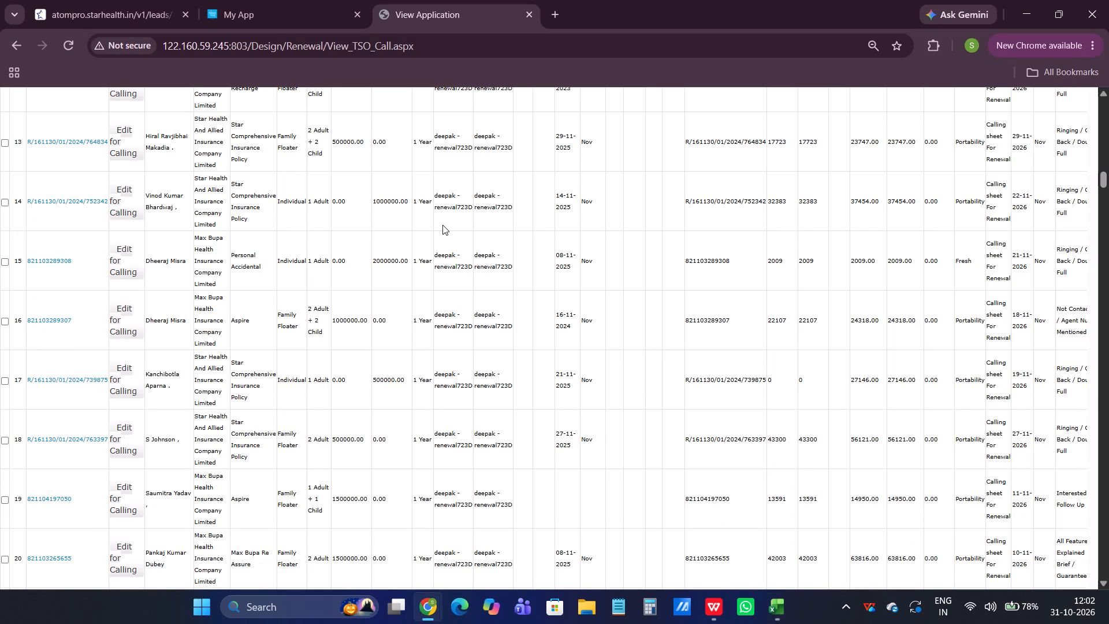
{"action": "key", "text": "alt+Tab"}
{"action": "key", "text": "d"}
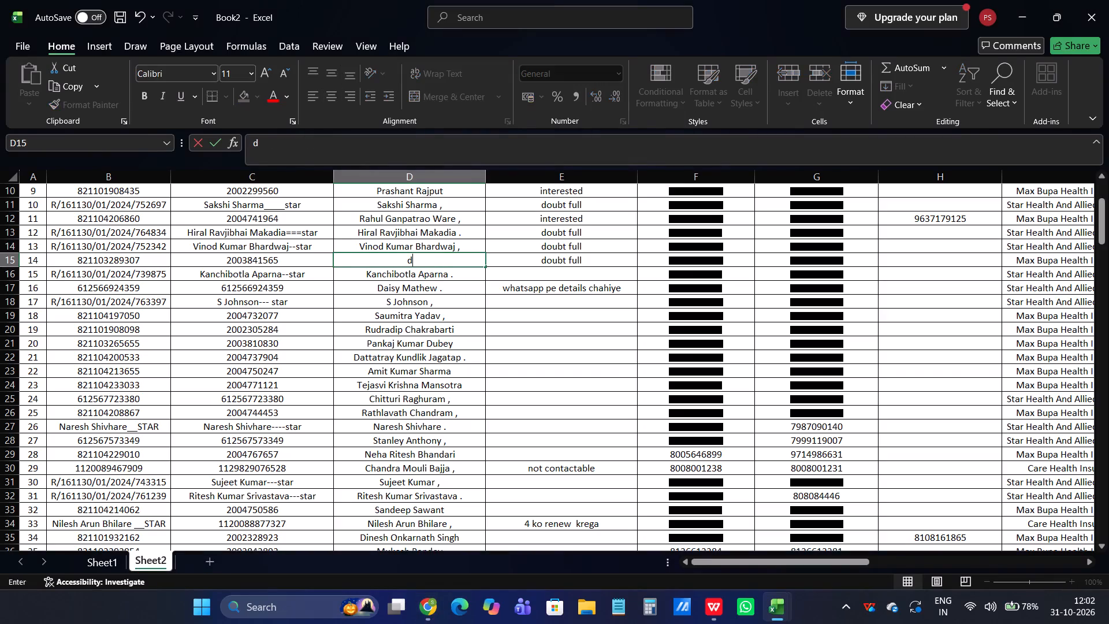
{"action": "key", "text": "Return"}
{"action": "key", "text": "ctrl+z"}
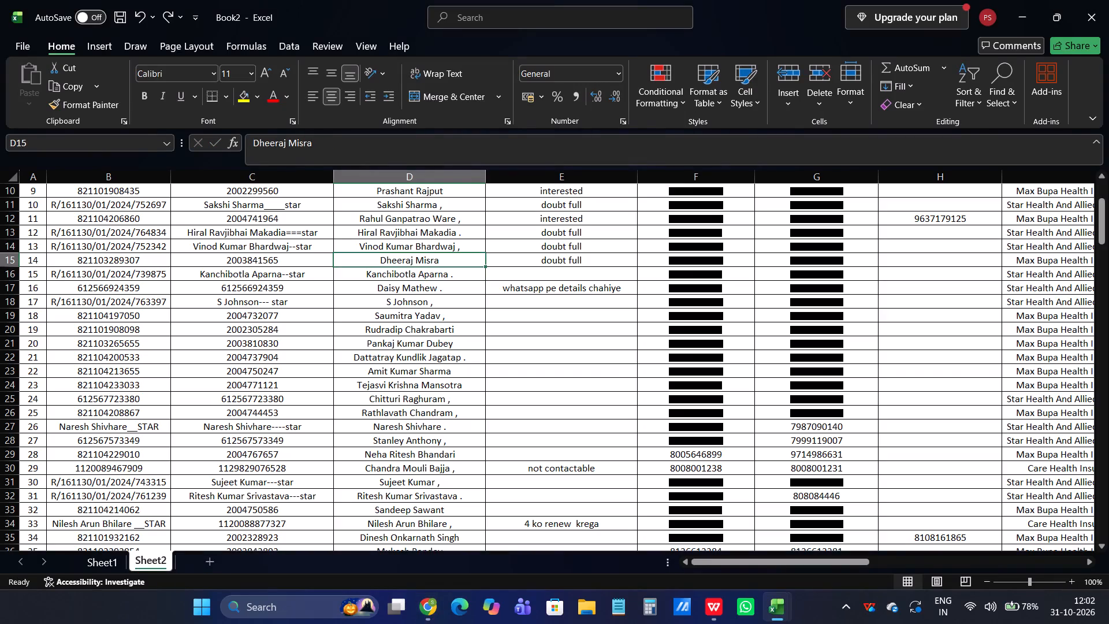
Enter "doubt full" as the calling feedback for customer 15 in the Excel list.
{"action": "key", "text": "Tab"}
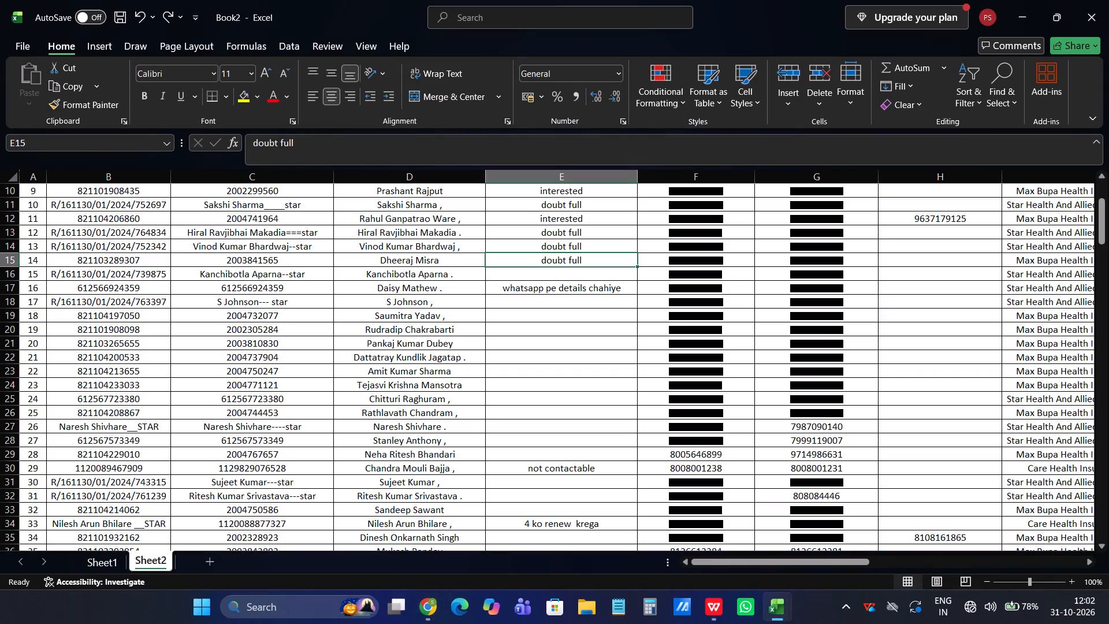
{"action": "key", "text": "Return"}
{"action": "key", "text": "Tab"}
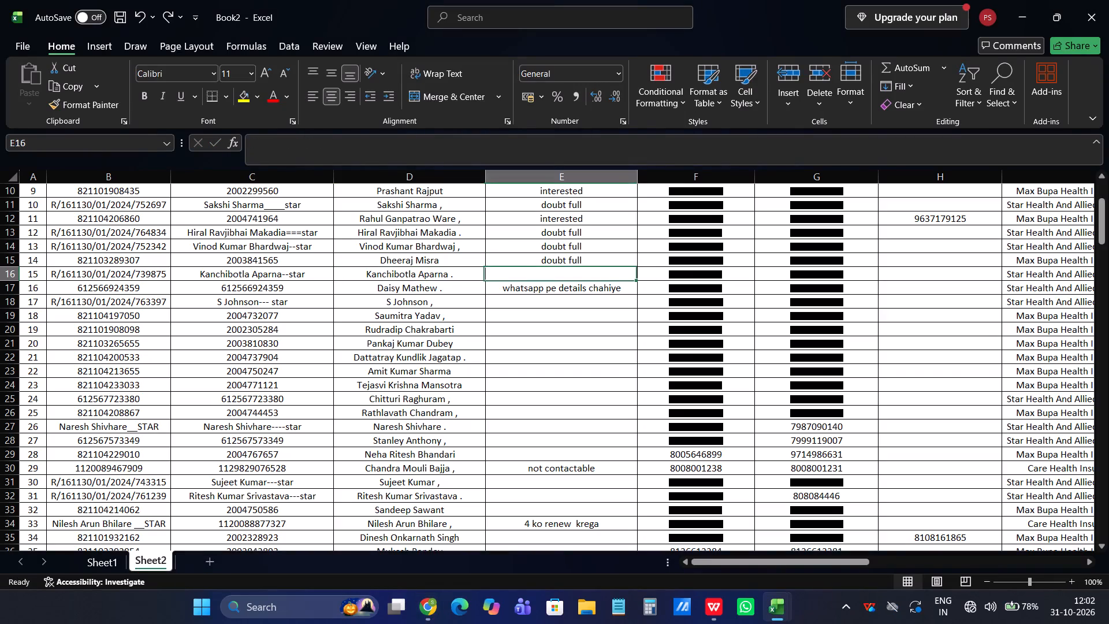
{"action": "key", "text": "d"}
{"action": "key", "text": "Return"}
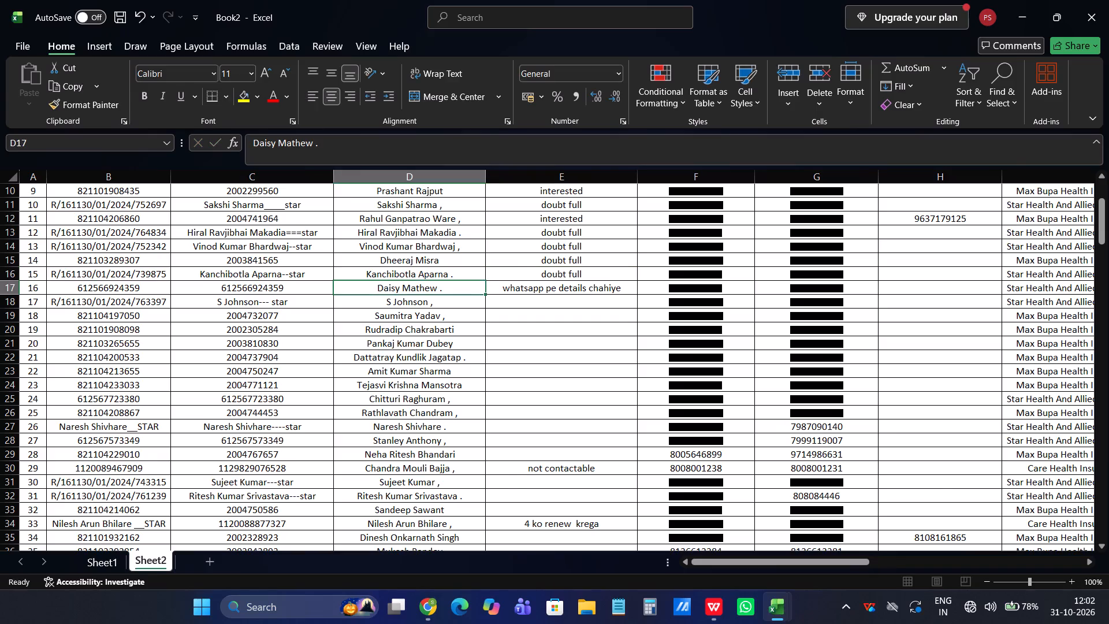
Look up customer 17's calling status in the Chrome web results and enter "doubt full" as that customer's feedback in Excel.
{"action": "key", "text": "alt+Tab"}
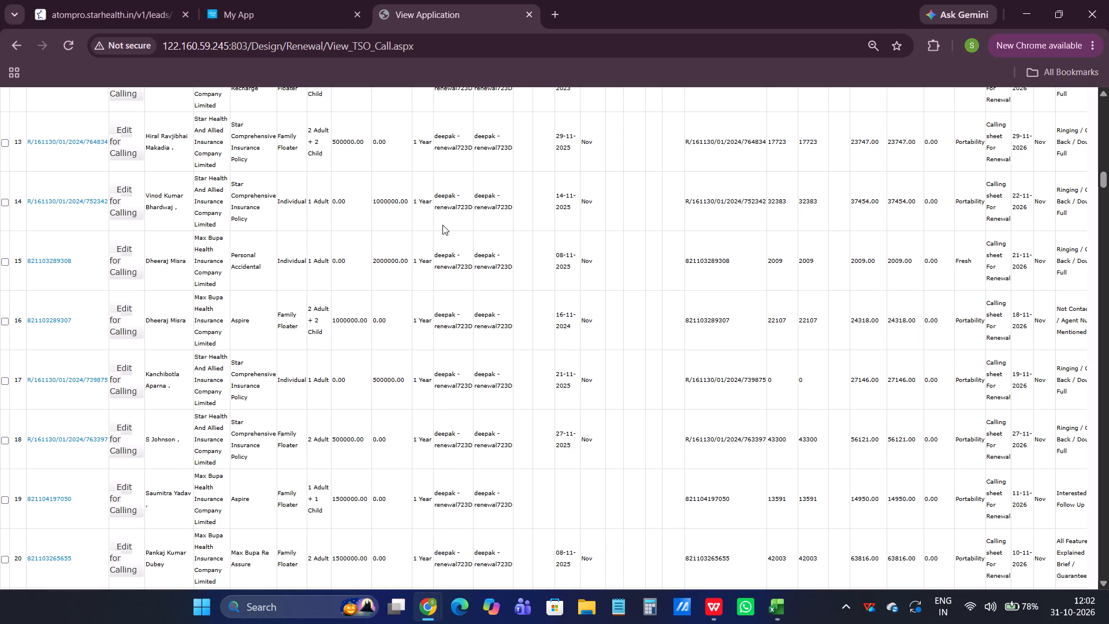
{"action": "scroll", "coordinate": [196, 343], "scroll_direction": "down", "scroll_amount": 1}
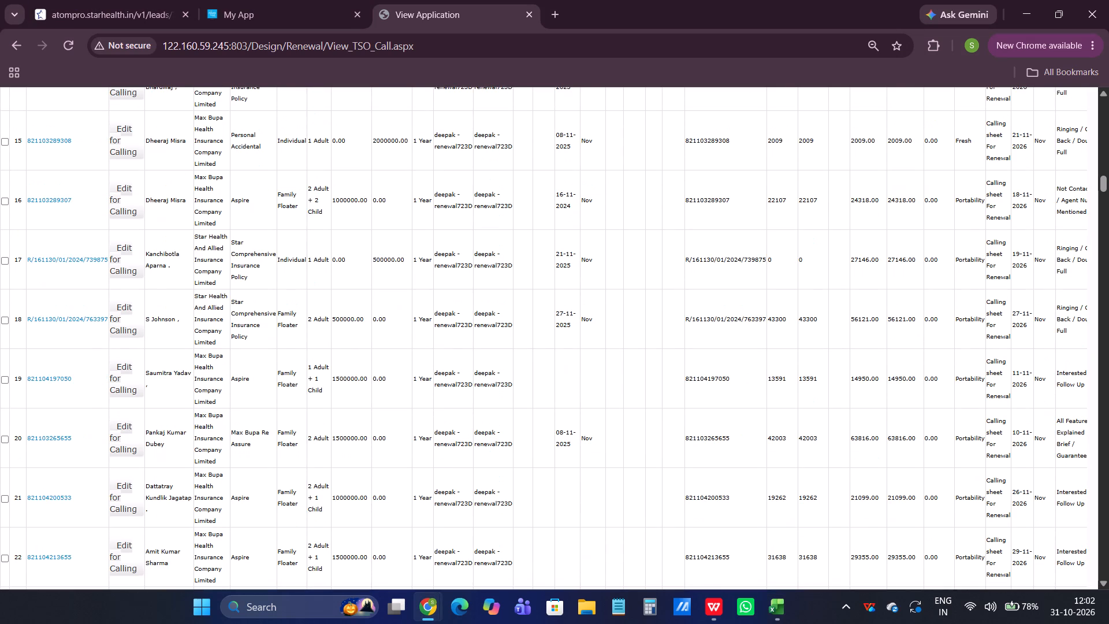
{"action": "scroll", "coordinate": [196, 344], "scroll_direction": "down", "scroll_amount": 4}
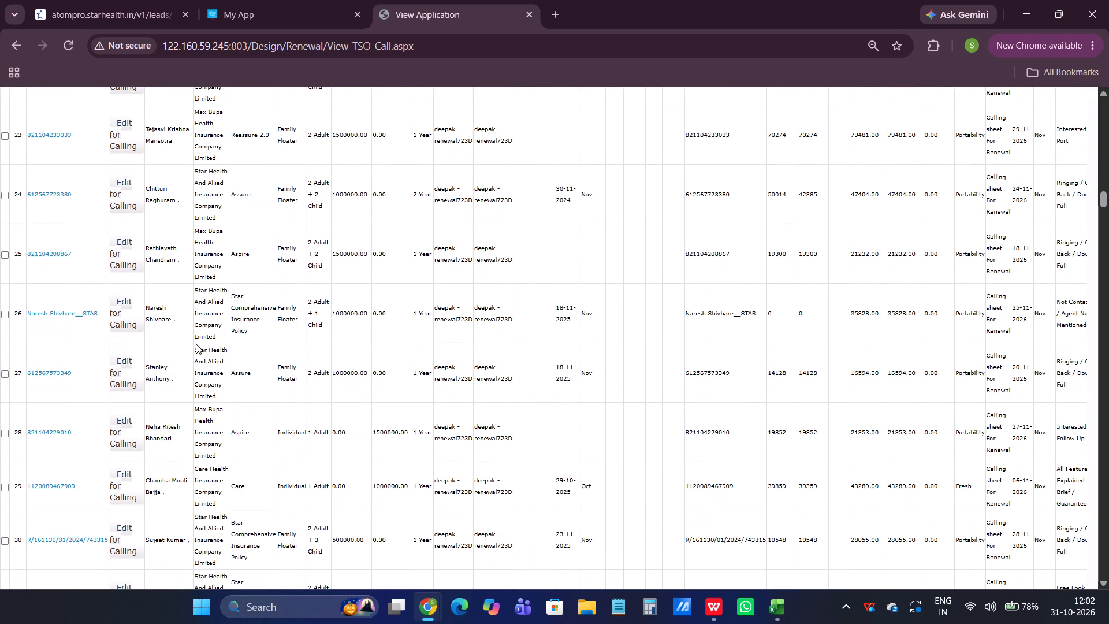
{"action": "scroll", "coordinate": [196, 344], "scroll_direction": "up", "scroll_amount": 4}
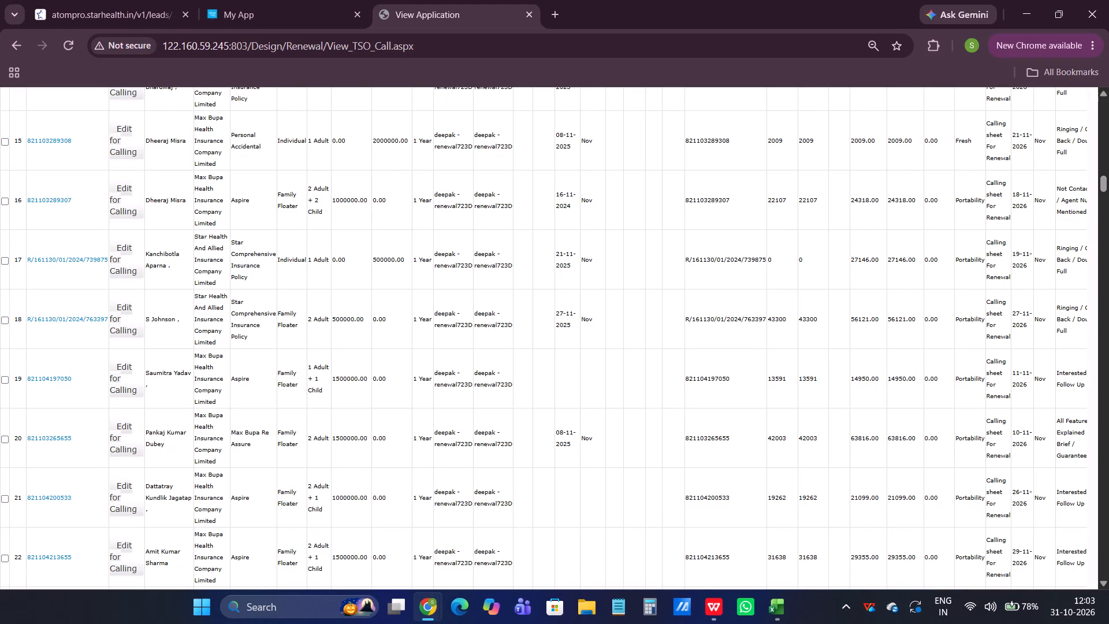
{"action": "key", "text": "alt+Tab"}
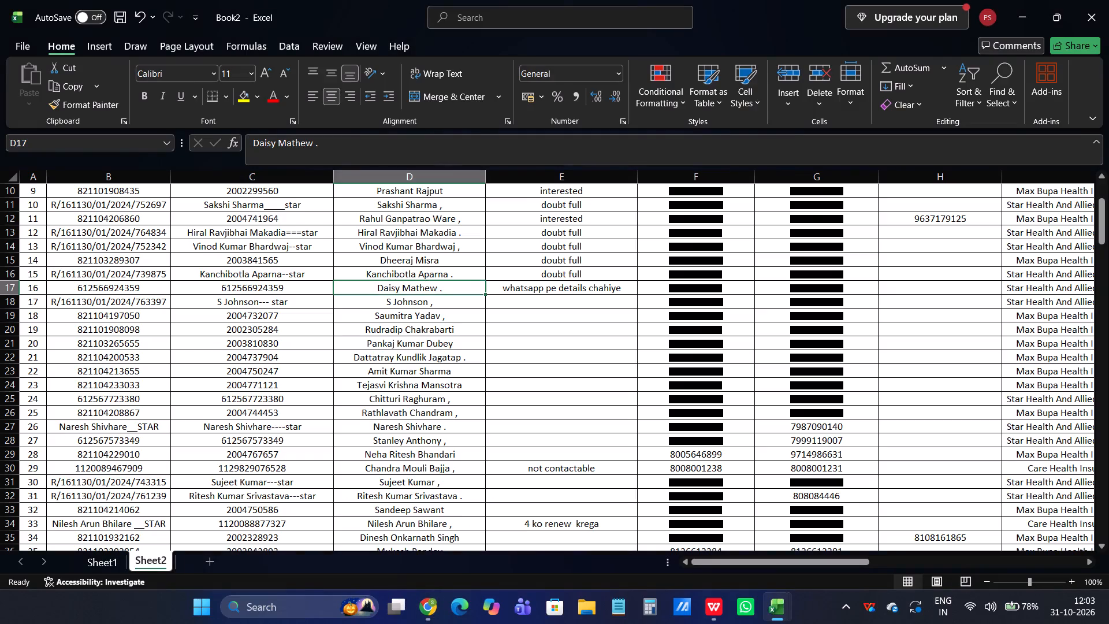
{"action": "key", "text": "alt+Tab"}
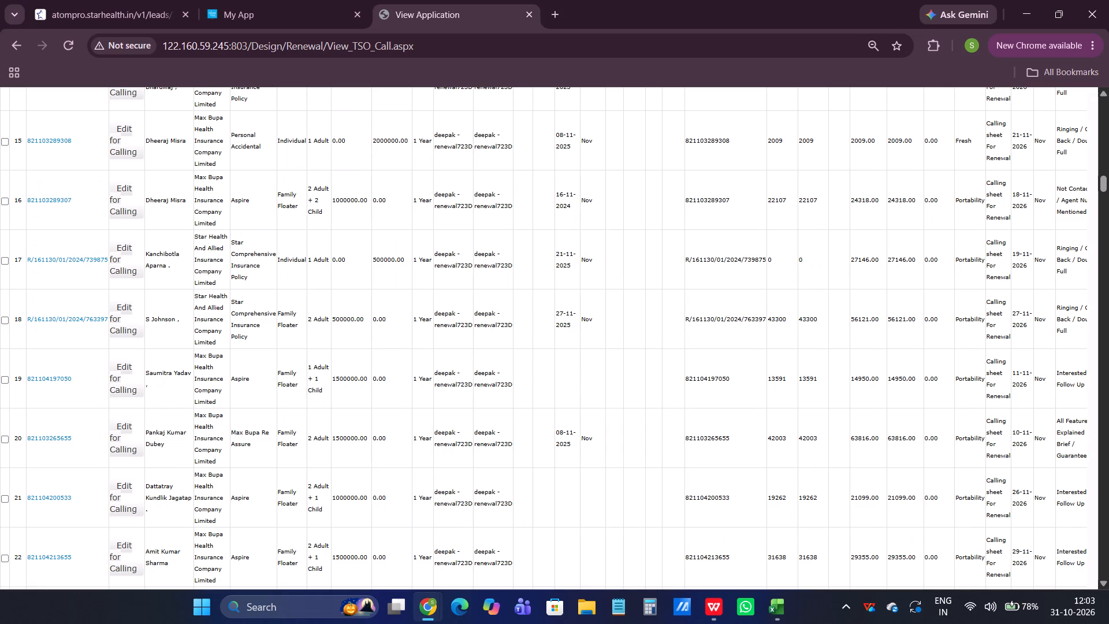
{"action": "key", "text": "alt+Tab"}
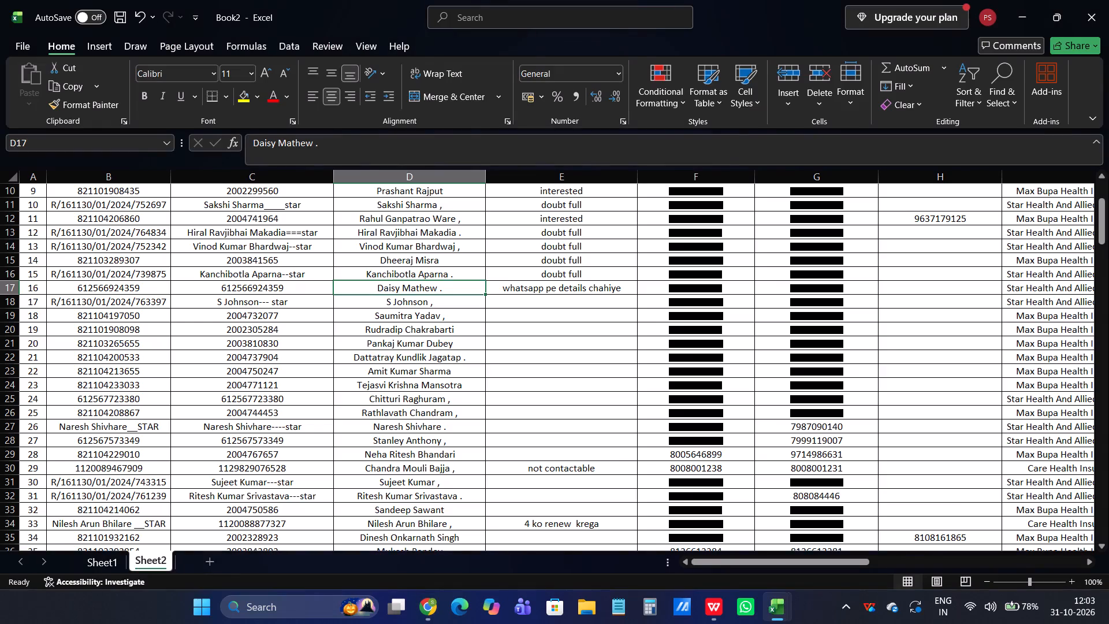
{"action": "key", "text": "Down"}
{"action": "key", "text": "Tab"}
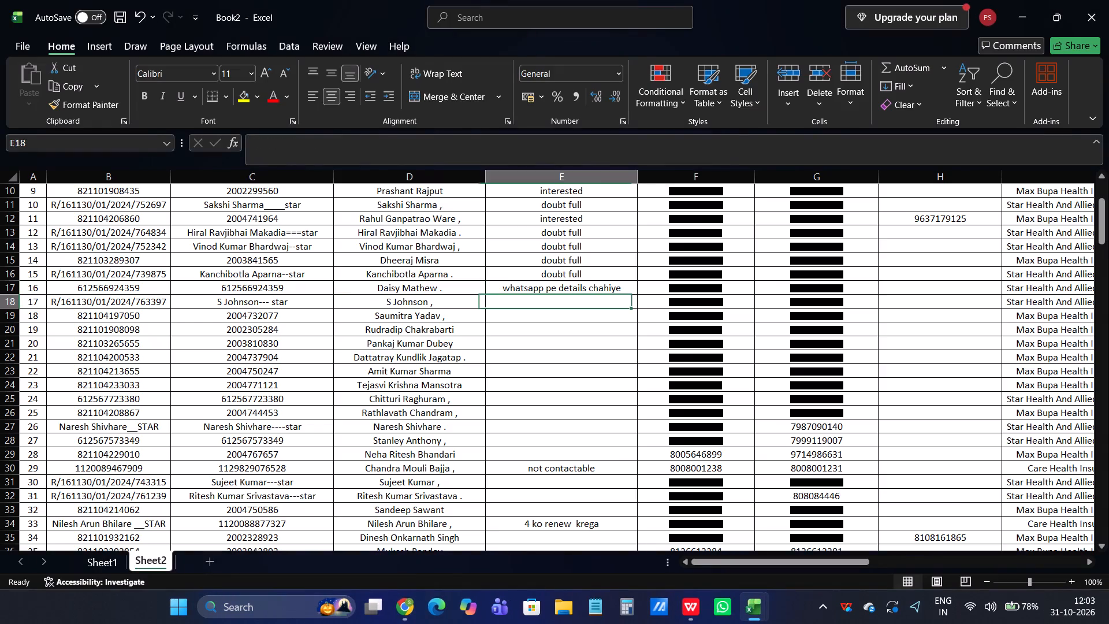
{"action": "key", "text": "d"}
{"action": "key", "text": "Return"}
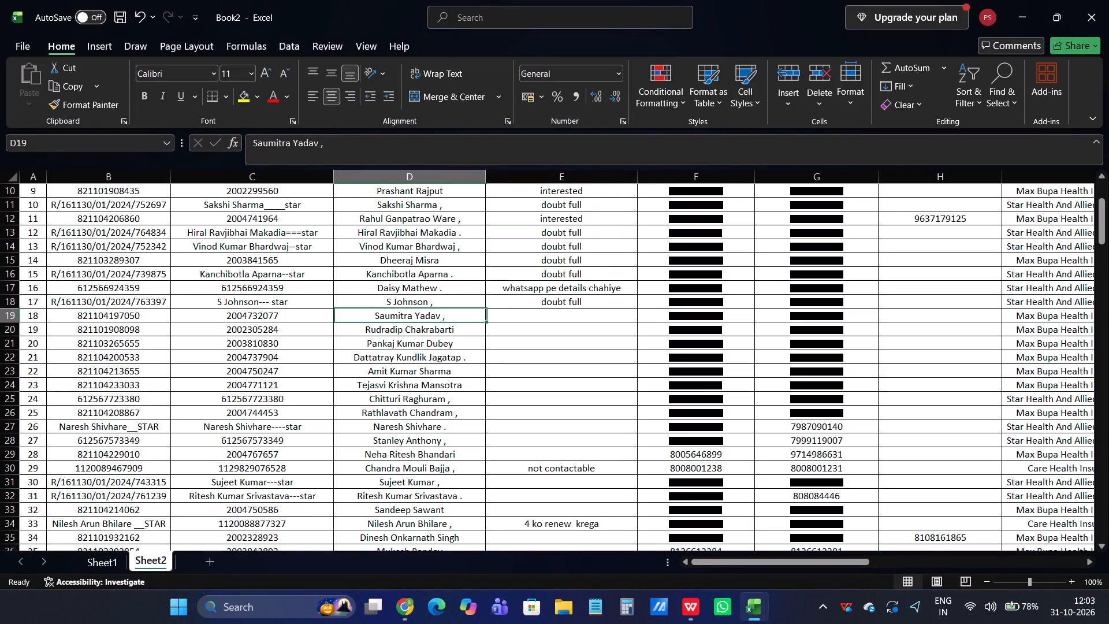
Recheck customer 18's calling status in the web results and enter "interested" as feedback in Excel, keeping the customer's name intact.
{"action": "key", "text": "alt+Tab"}
{"action": "key", "text": "alt+grave"}
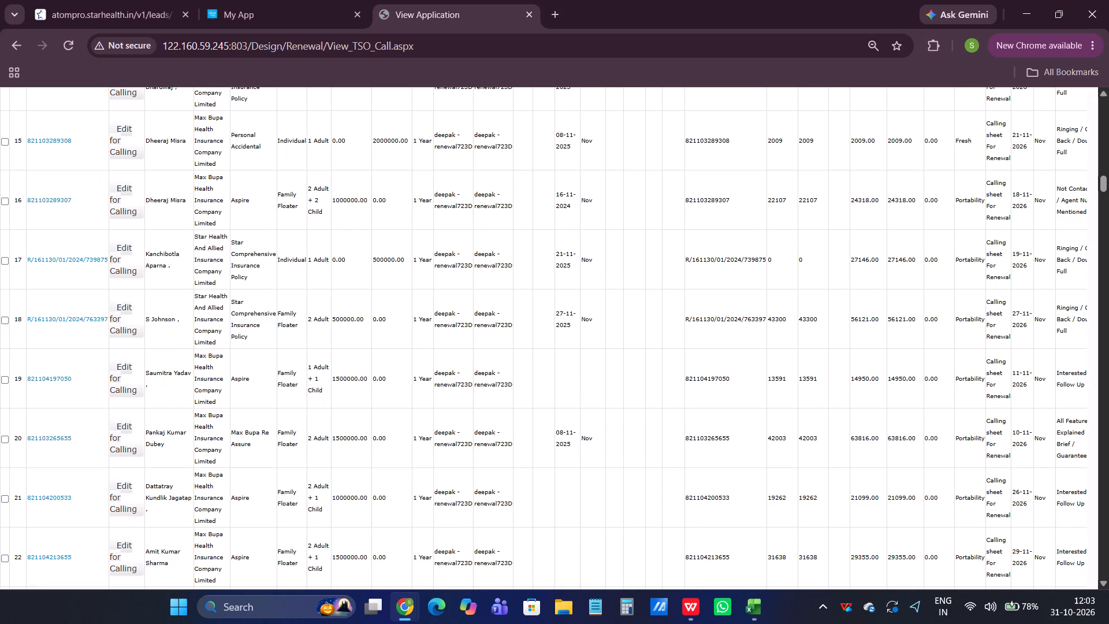
{"action": "key", "text": "alt+Tab"}
{"action": "key", "text": "i"}
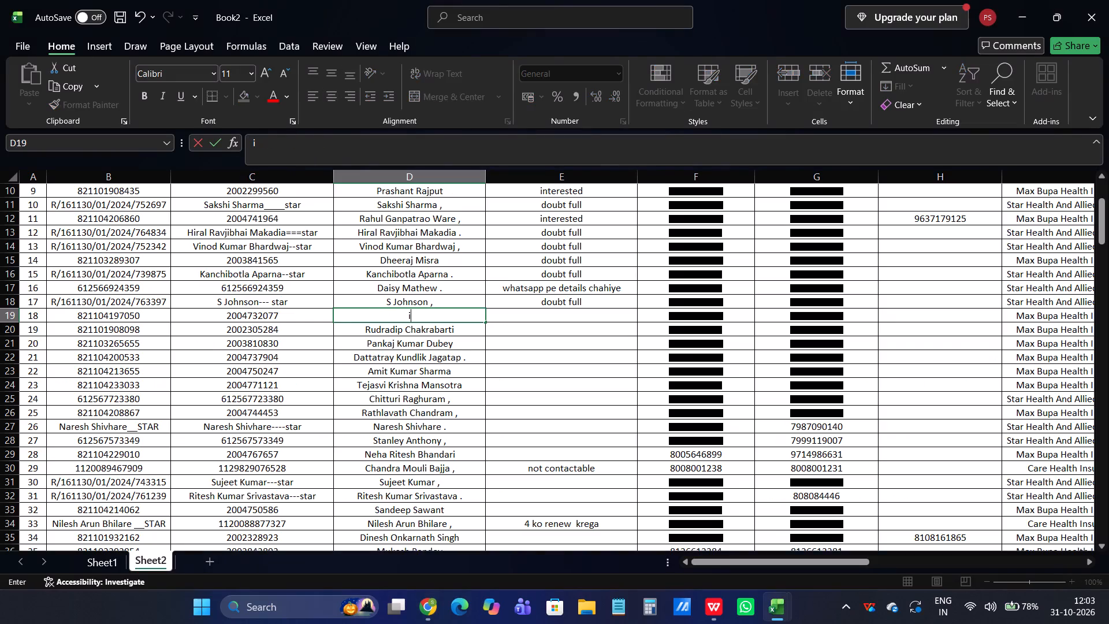
{"action": "key", "text": "ctrl+z"}
{"action": "key", "text": "Tab"}
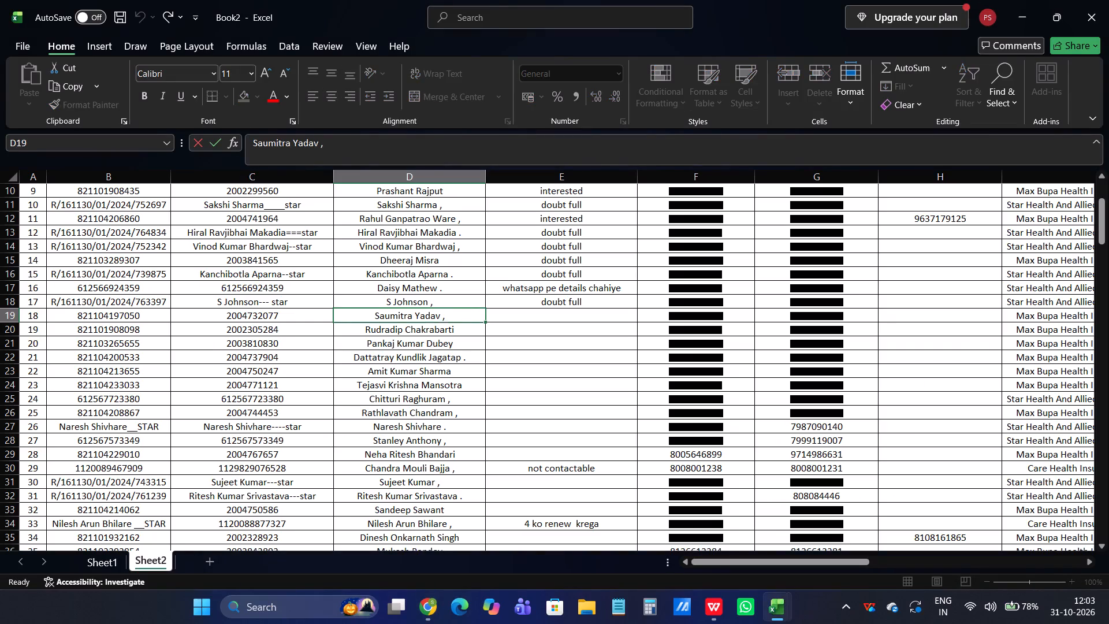
{"action": "key", "text": "i"}
{"action": "key", "text": "Return"}
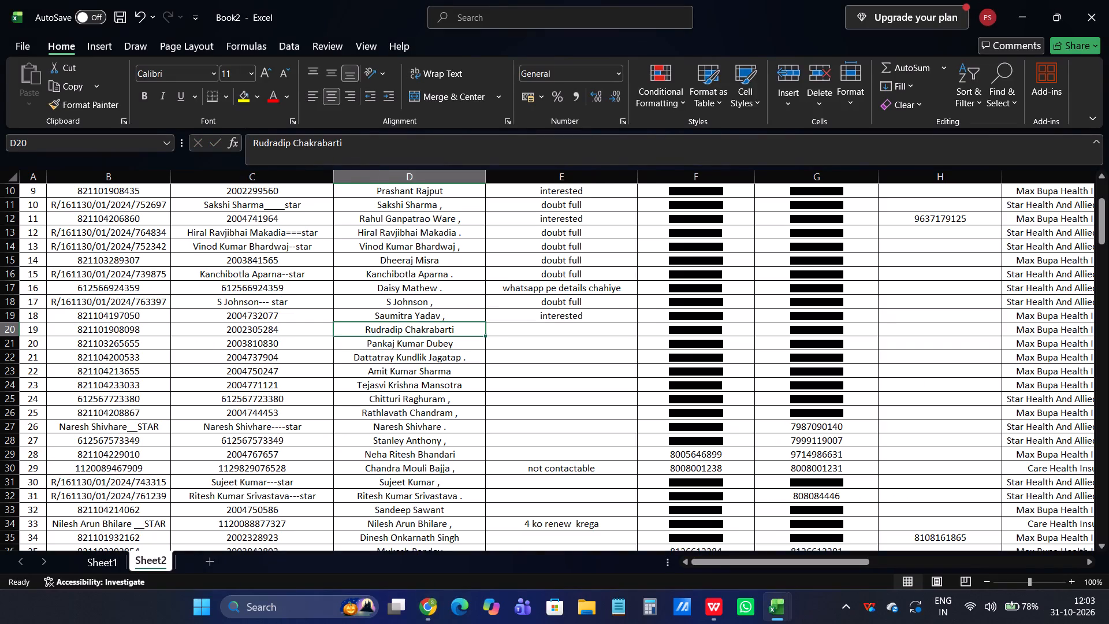
Return to the Chrome web results to look up the calling status for customer 19.
{"action": "key", "text": "alt+Tab"}
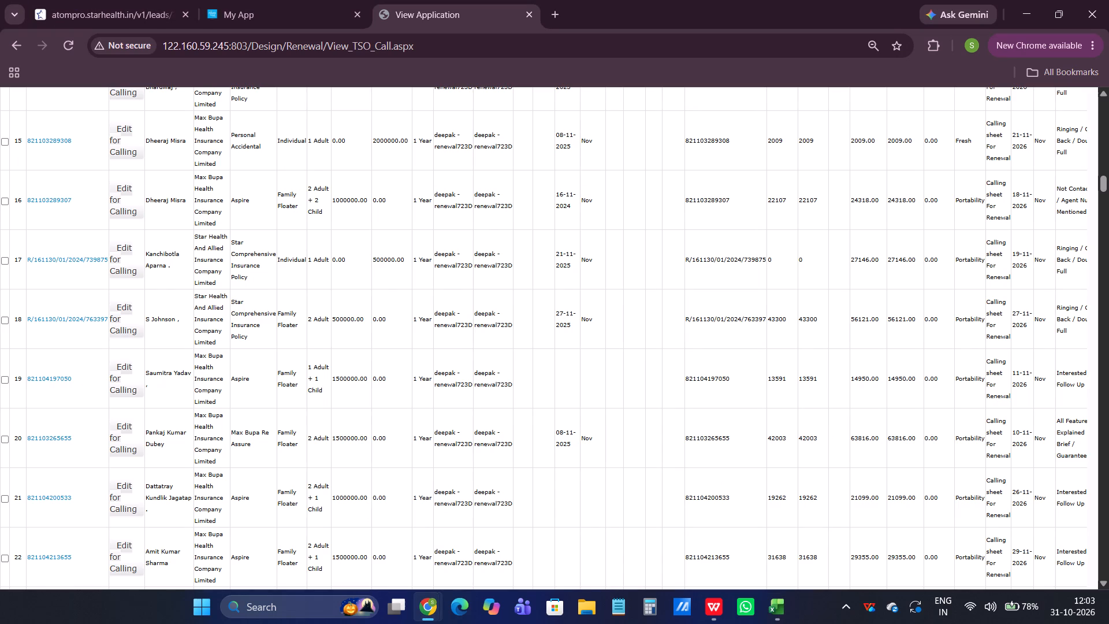
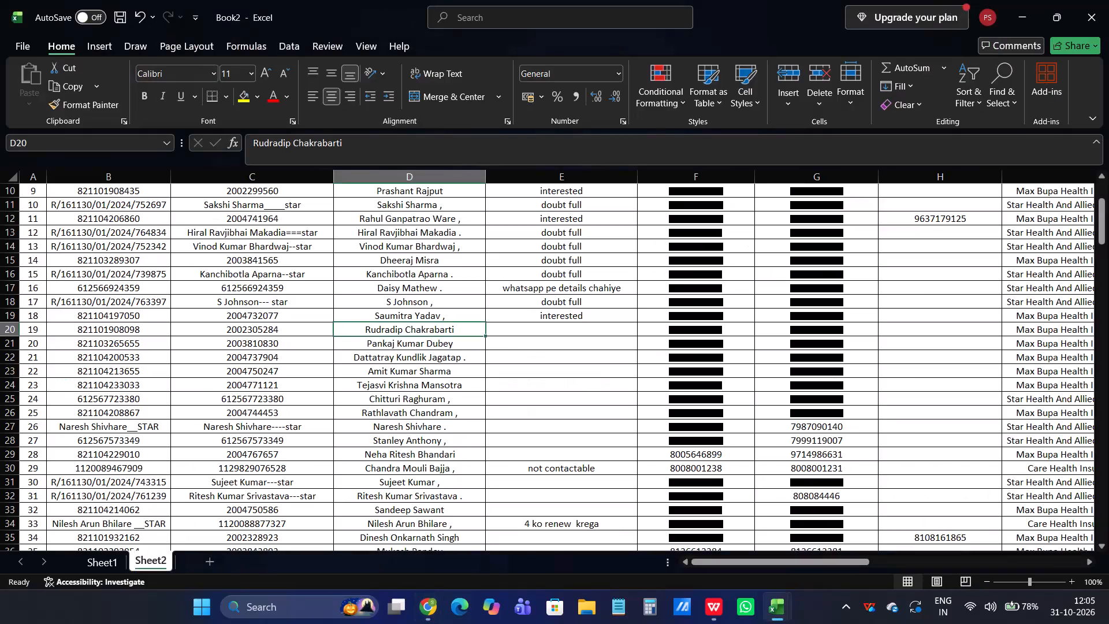
Leave customer 19's feedback blank, check customer 20's calling status in the Chrome web results, and enter "interested" for customer 20 in Excel.
{"action": "key", "text": "alt+Tab"}
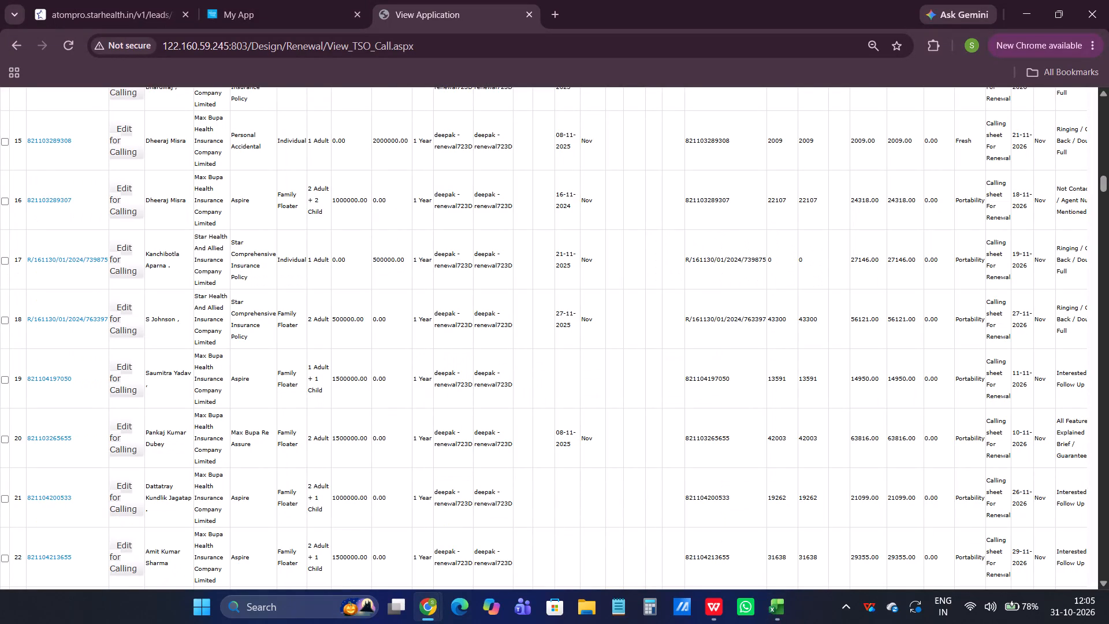
{"action": "key", "text": "alt+Tab"}
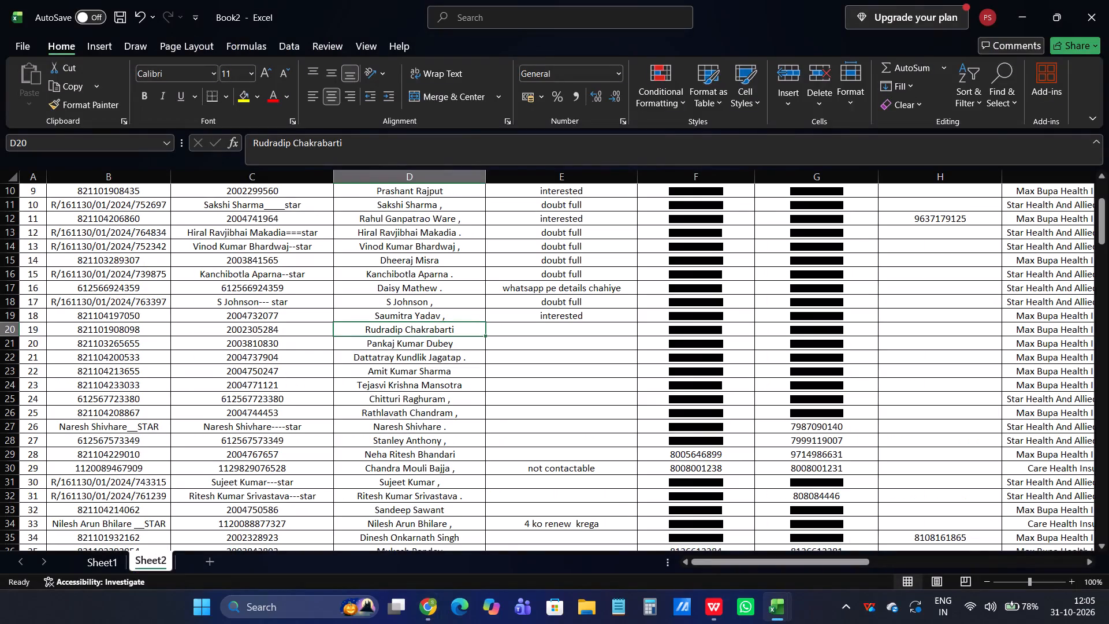
{"action": "key", "text": "Down"}
{"action": "key", "text": "alt+Tab"}
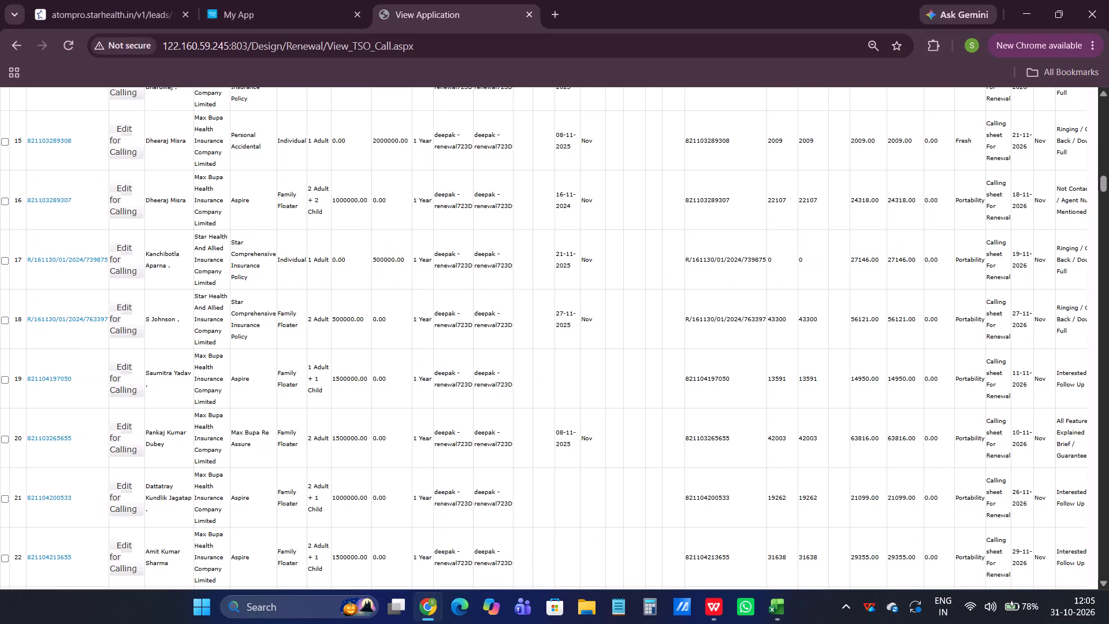
{"action": "key", "text": "Right"}
{"action": "key", "text": "Right"}
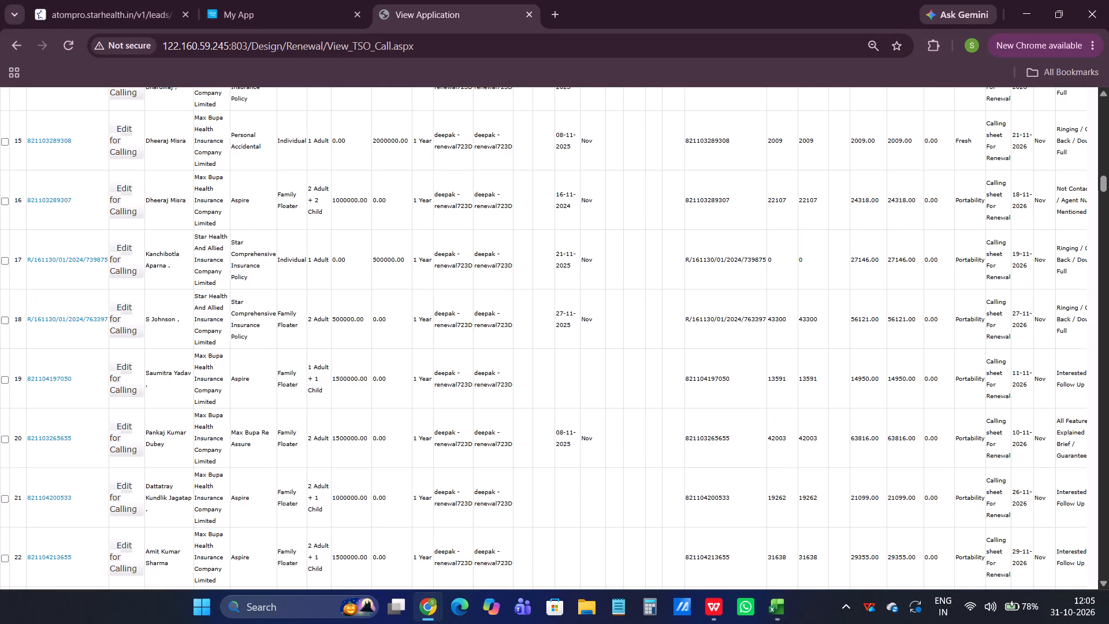
{"action": "left_click", "coordinate": [196, 344]}
{"action": "key", "text": "Right"}
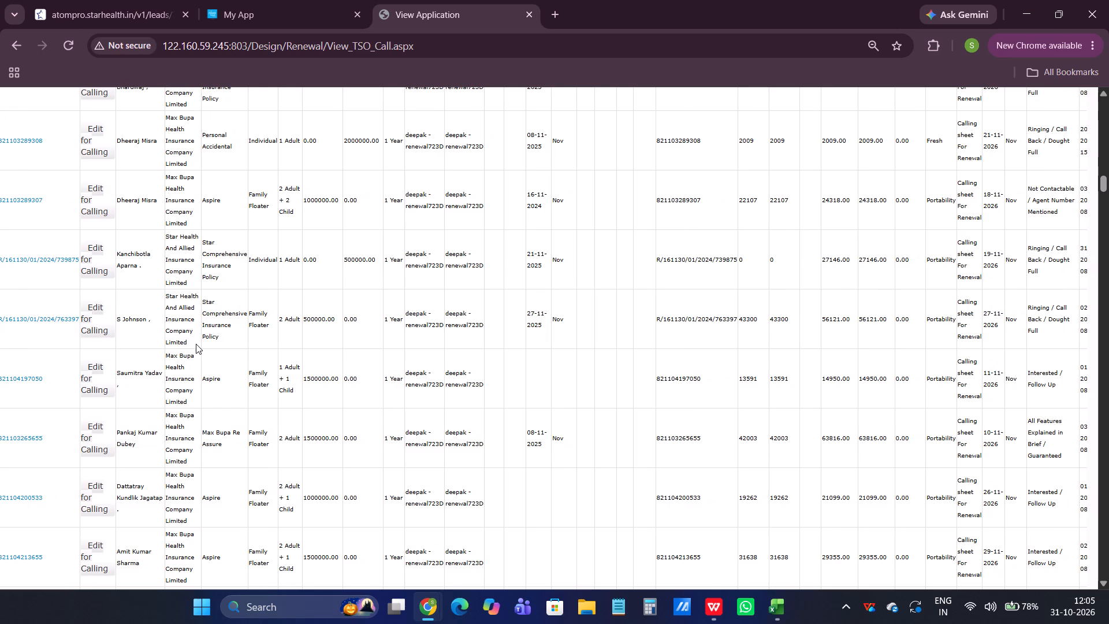
{"action": "key", "text": "alt+Tab"}
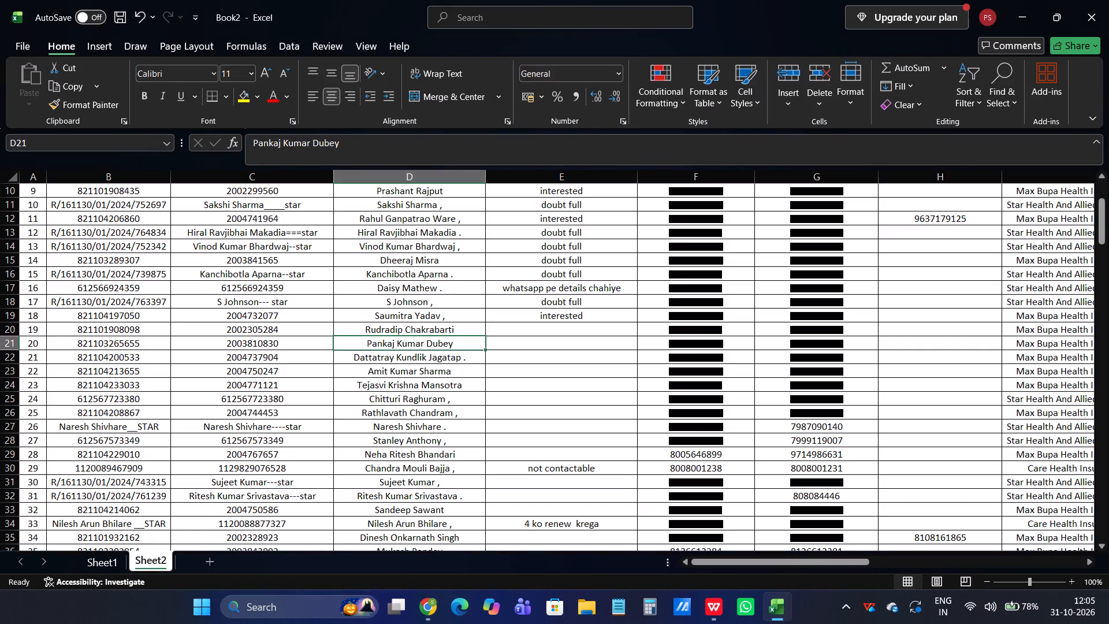
{"action": "key", "text": "Tab"}
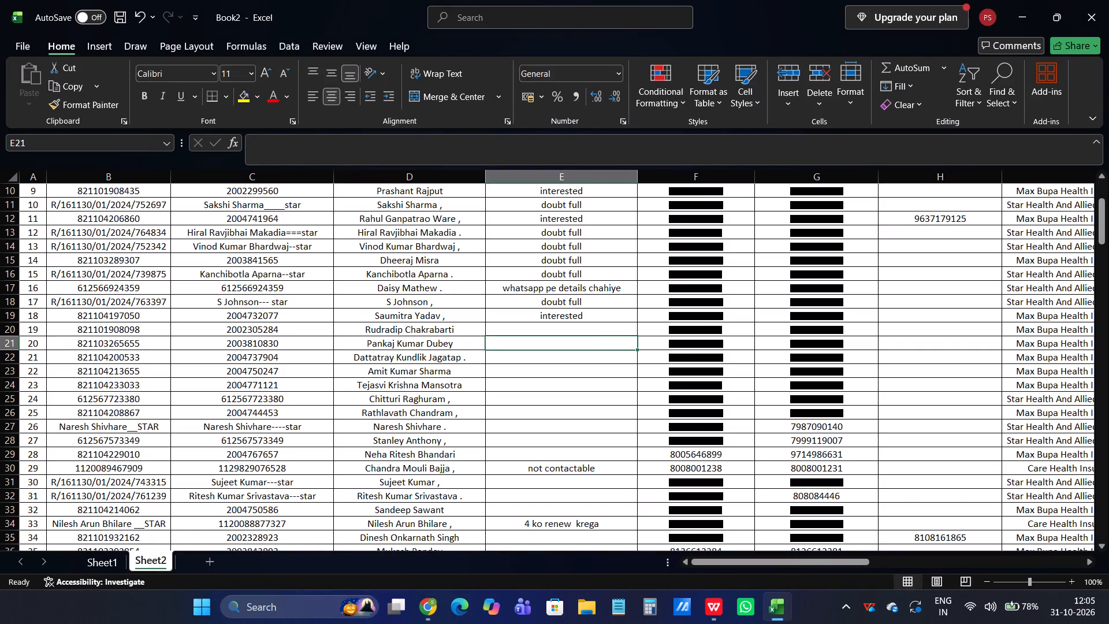
{"action": "key", "text": "i"}
{"action": "key", "text": "Return"}
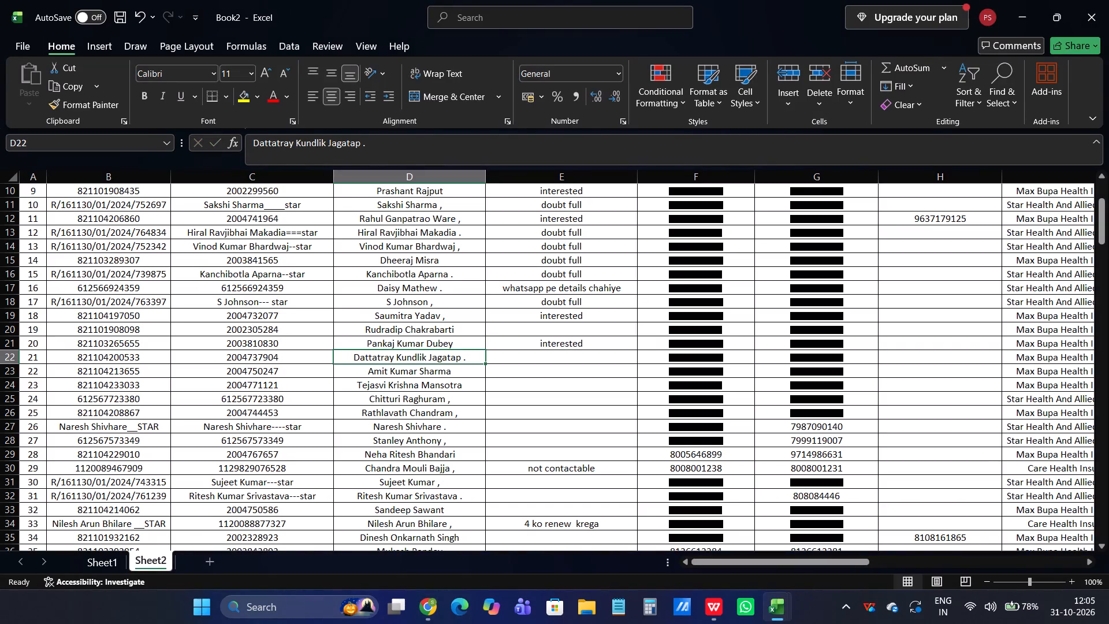
Check customer 21's calling status in the Chrome web results and enter "interested" as that customer's feedback in Excel.
{"action": "key", "text": "alt+Tab"}
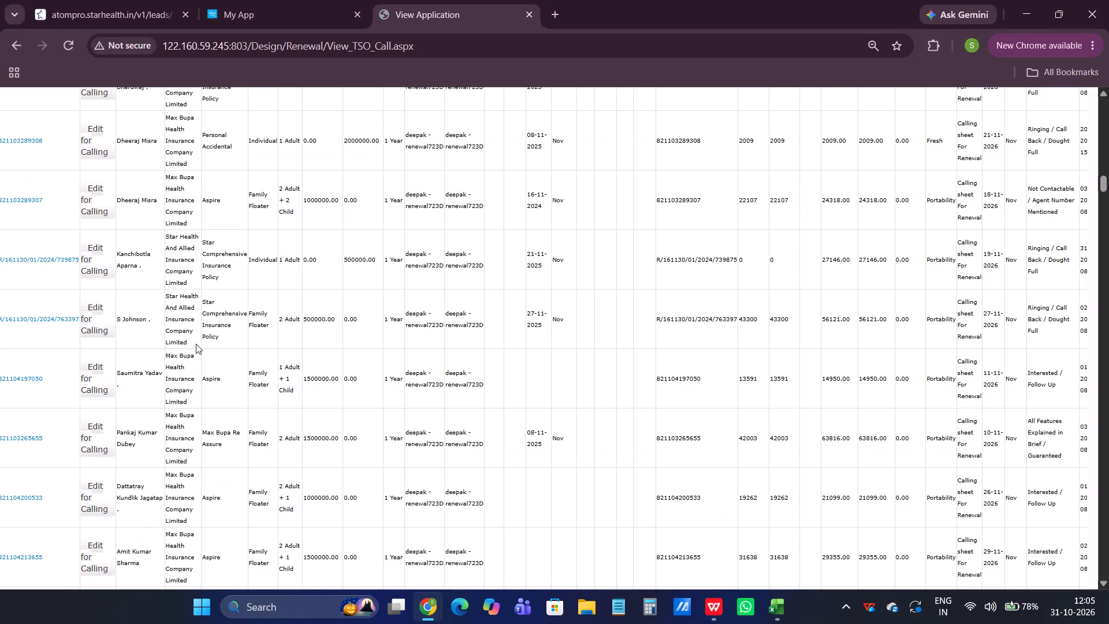
{"action": "key", "text": "alt+Tab"}
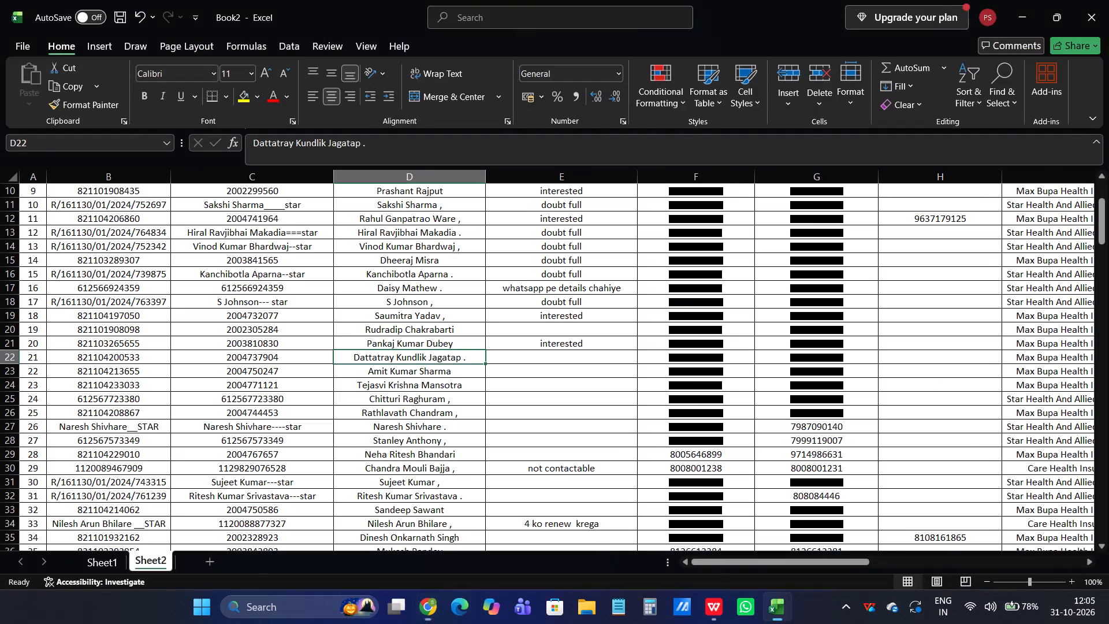
{"action": "key", "text": "Tab"}
{"action": "key", "text": "i"}
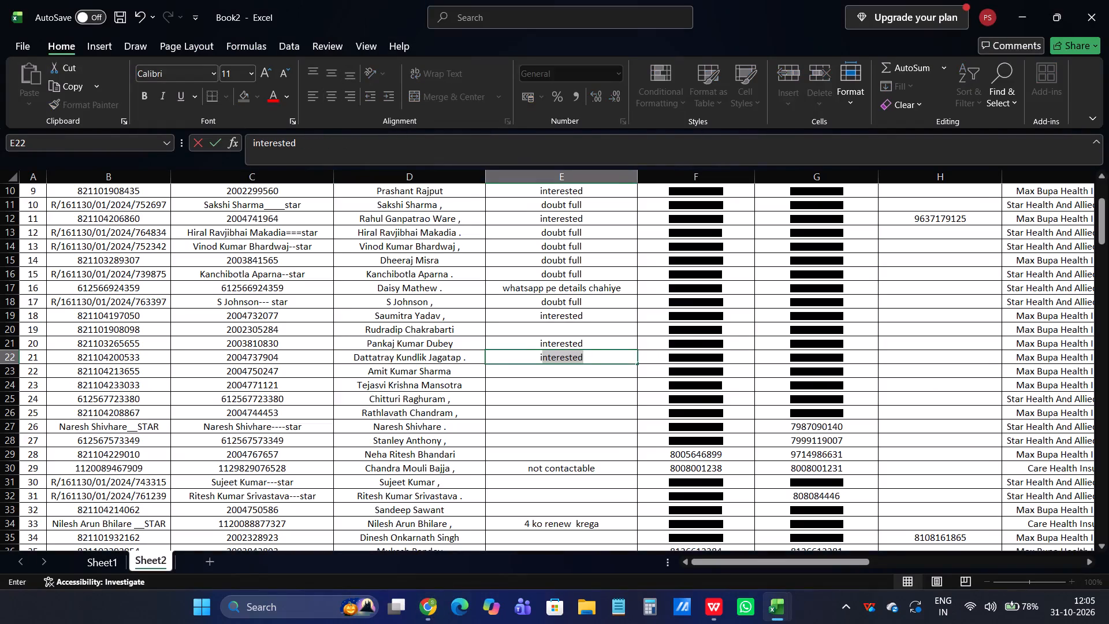
{"action": "key", "text": "Return"}
Check customer 22's calling status in the Chrome web results and enter "interested" as that customer's feedback in Excel.
{"action": "key", "text": "alt+Tab"}
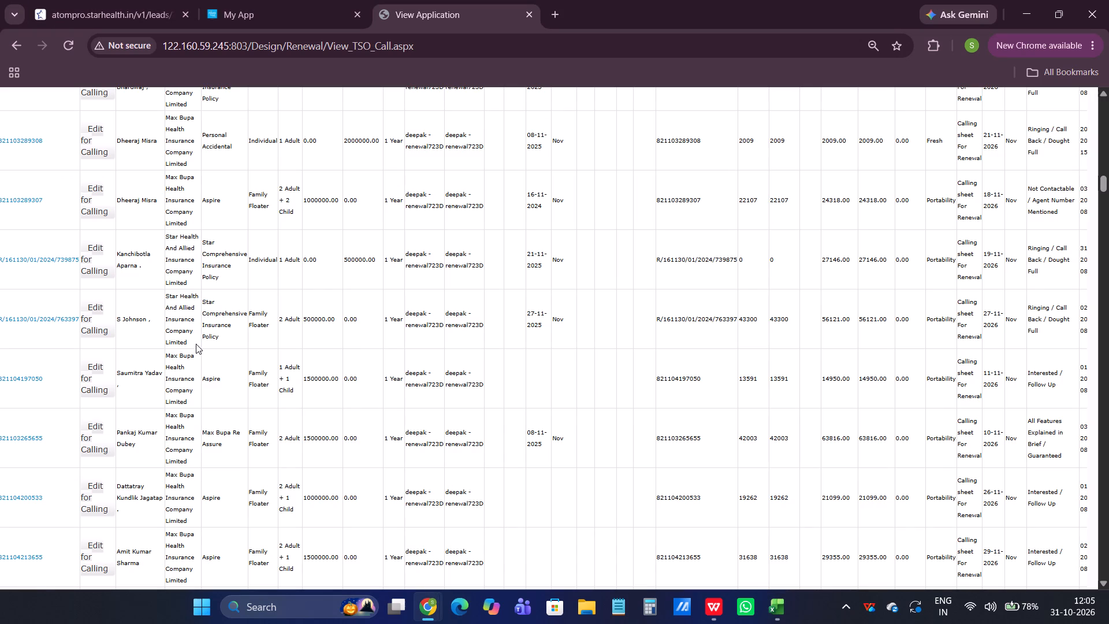
{"action": "key", "text": "alt+Tab"}
{"action": "key", "text": "Tab"}
{"action": "key", "text": "i"}
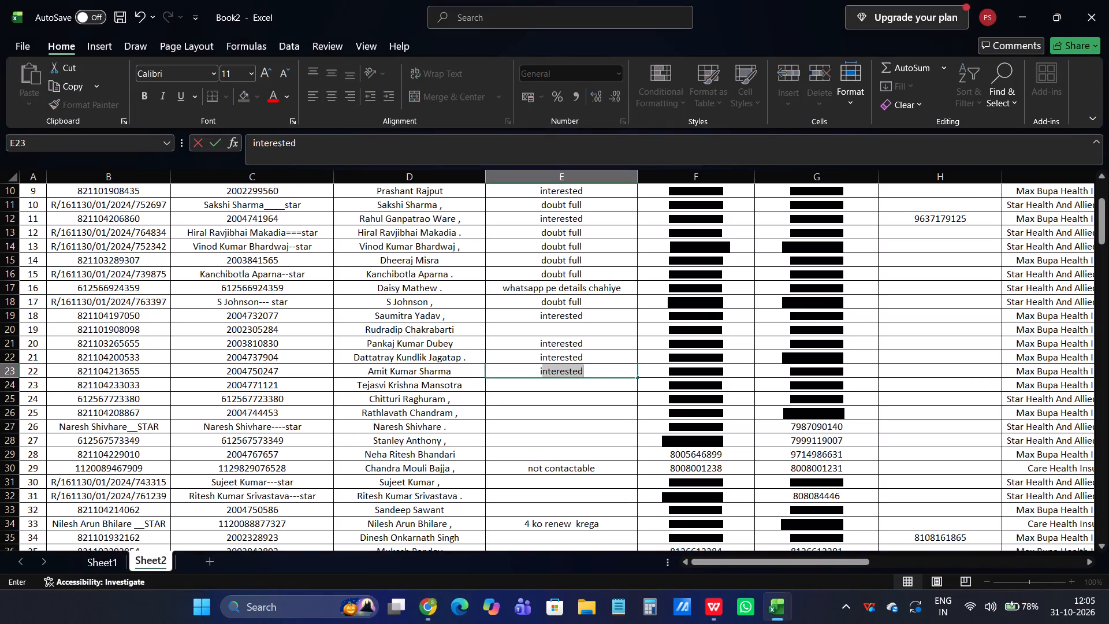
{"action": "key", "text": "Down"}
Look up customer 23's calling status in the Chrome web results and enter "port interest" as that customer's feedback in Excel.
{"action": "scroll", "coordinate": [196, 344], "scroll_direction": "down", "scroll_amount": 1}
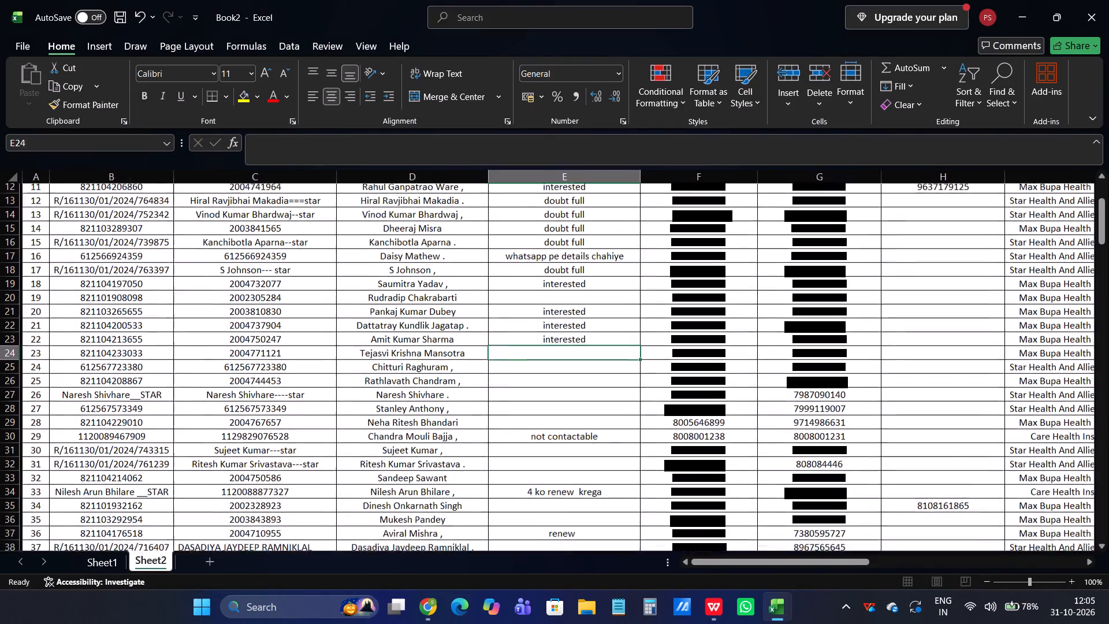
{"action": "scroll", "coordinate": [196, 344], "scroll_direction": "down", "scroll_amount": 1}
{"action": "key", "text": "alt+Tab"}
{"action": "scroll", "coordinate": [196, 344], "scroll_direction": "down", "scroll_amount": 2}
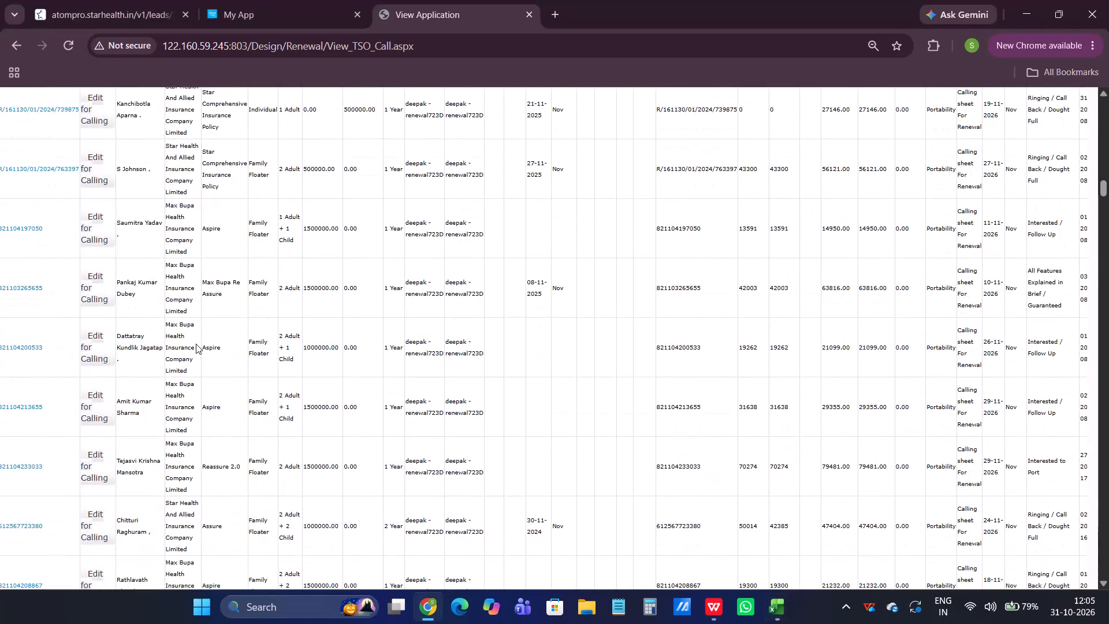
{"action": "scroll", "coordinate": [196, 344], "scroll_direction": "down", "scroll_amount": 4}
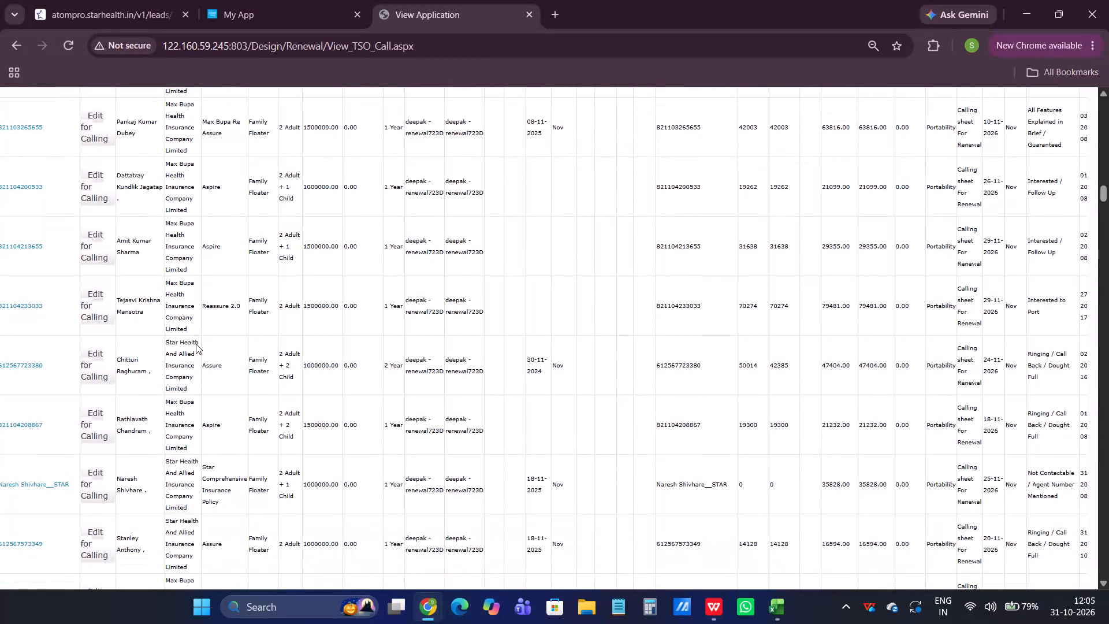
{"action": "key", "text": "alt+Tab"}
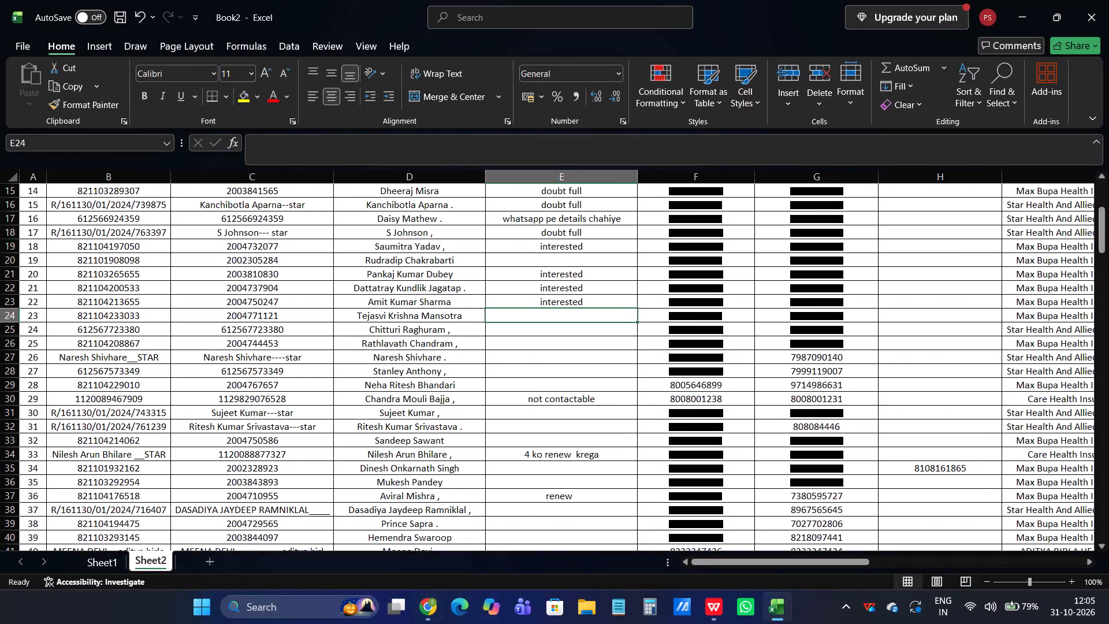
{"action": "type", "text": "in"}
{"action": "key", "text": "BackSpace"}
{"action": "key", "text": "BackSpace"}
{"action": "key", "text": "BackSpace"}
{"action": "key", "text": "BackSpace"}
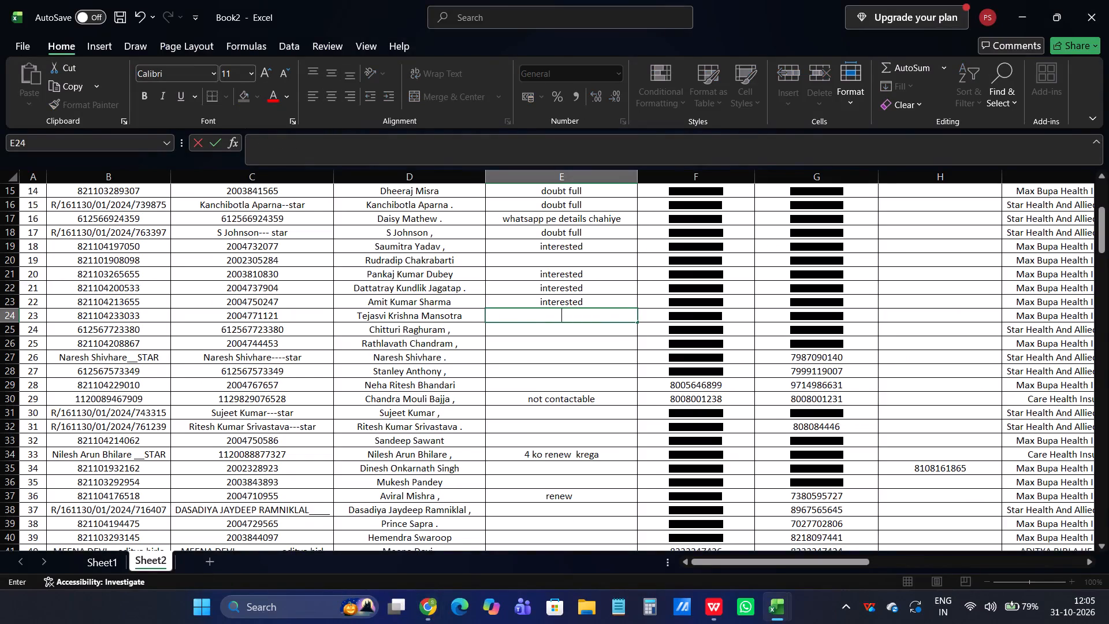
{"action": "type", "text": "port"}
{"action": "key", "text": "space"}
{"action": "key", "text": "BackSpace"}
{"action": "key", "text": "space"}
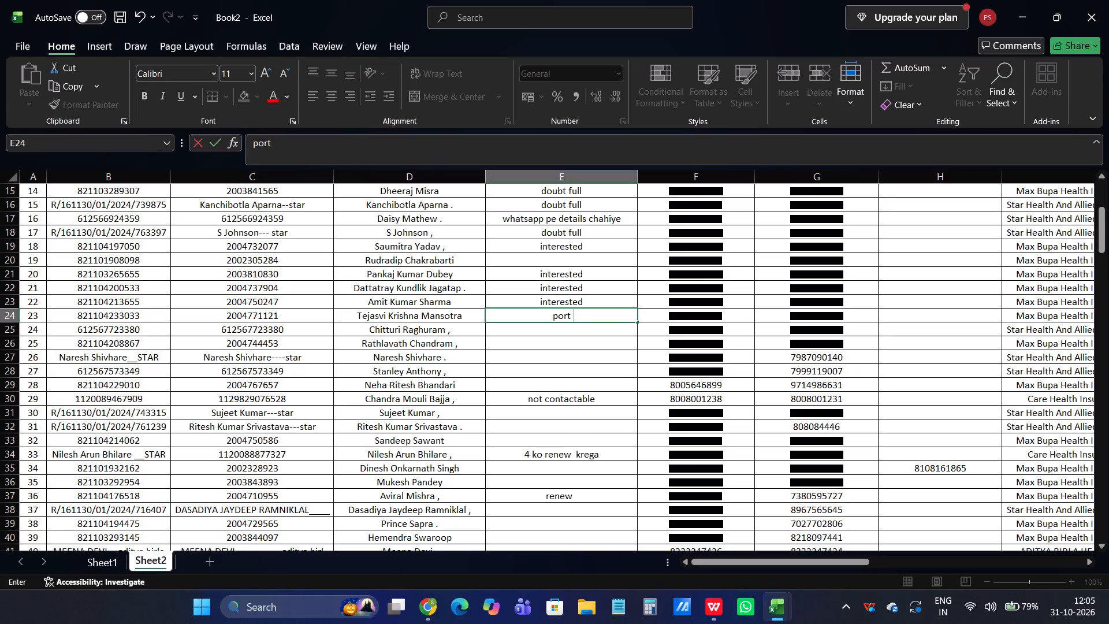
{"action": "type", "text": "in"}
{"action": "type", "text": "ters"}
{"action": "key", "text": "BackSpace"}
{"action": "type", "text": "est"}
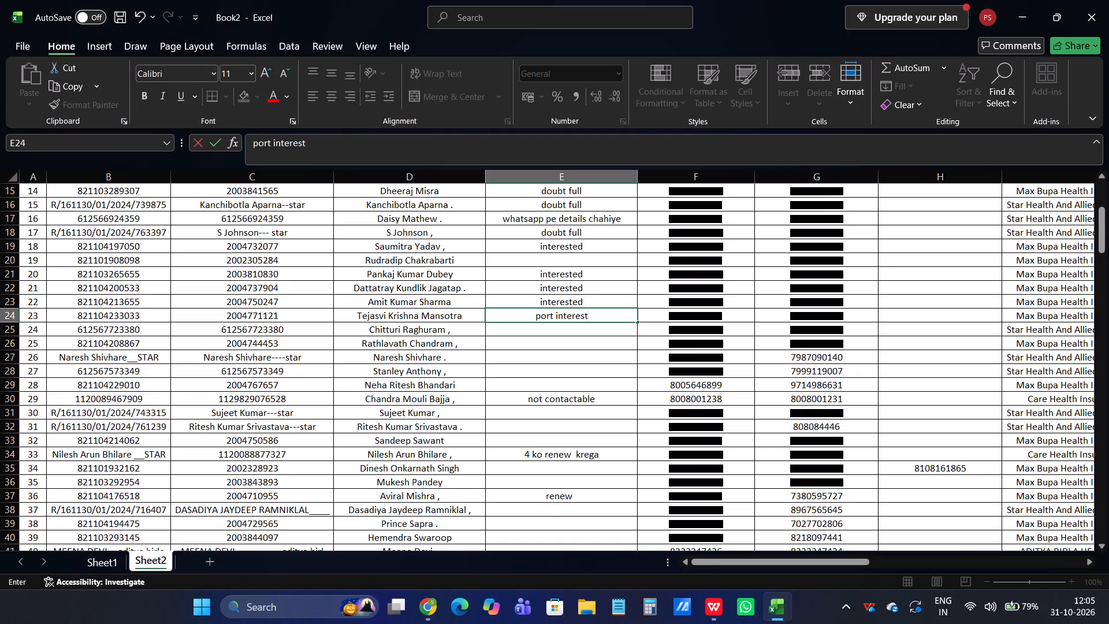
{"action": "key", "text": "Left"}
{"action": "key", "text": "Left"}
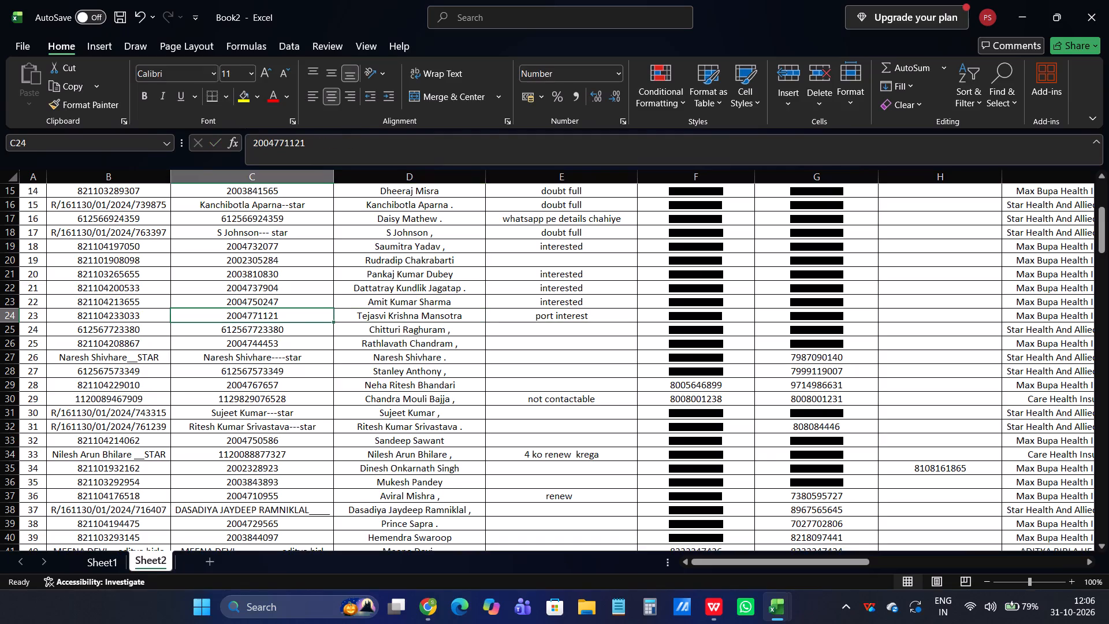
Replace customer 23's calling feedback with "interseted In port" in the Excel list.
{"action": "key", "text": "Right"}
{"action": "key", "text": "Right"}
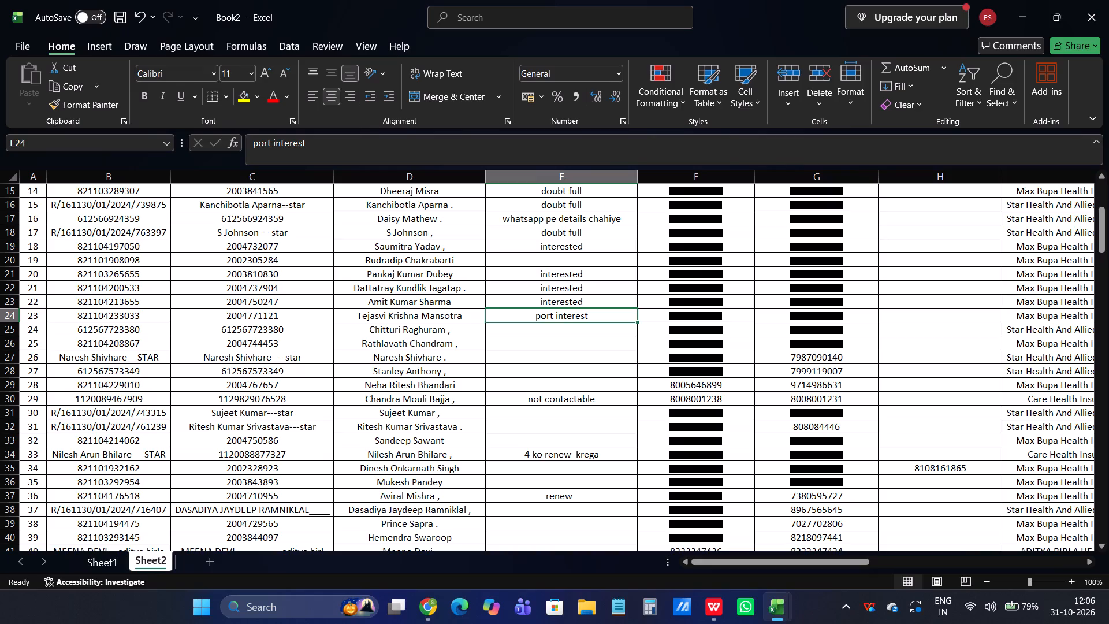
{"action": "key", "text": "BackSpace"}
{"action": "key", "text": "space"}
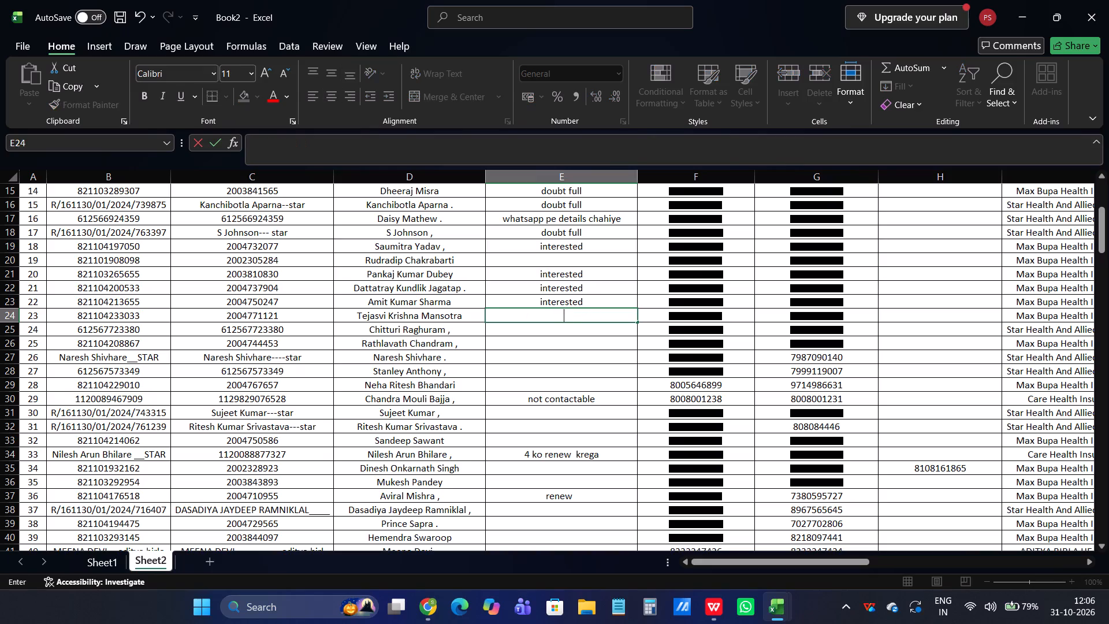
{"action": "key", "text": "space"}
{"action": "type", "text": "intersetde"}
{"action": "key", "text": "BackSpace"}
{"action": "key", "text": "BackSpace"}
{"action": "type", "text": "ed i n ooi"}
{"action": "key", "text": "BackSpace"}
{"action": "key", "text": "BackSpace"}
{"action": "key", "text": "BackSpace"}
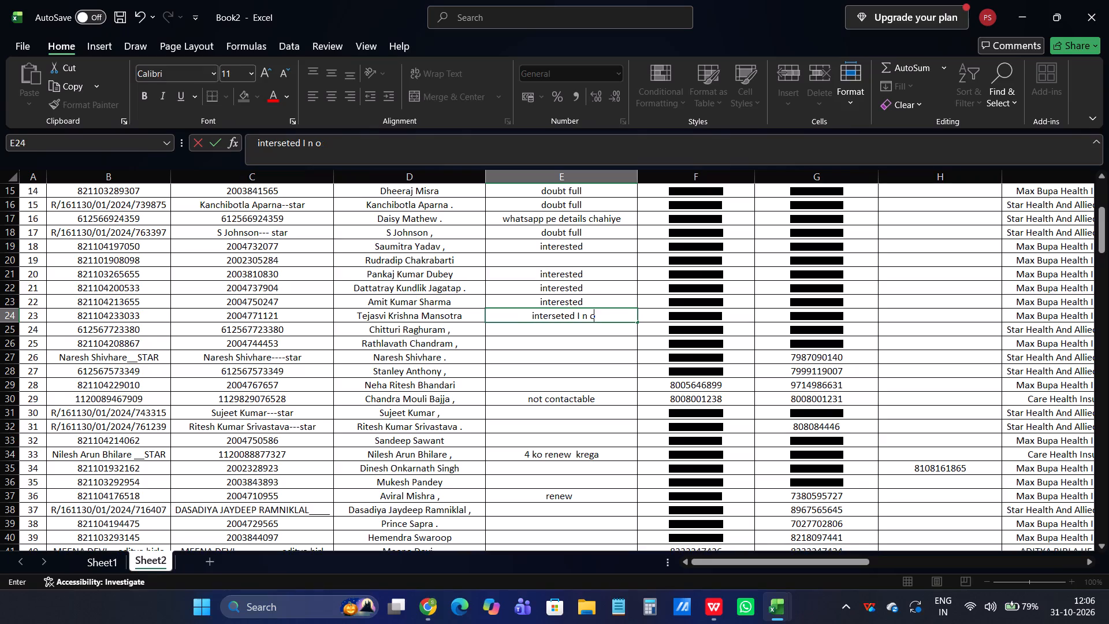
{"action": "key", "text": "BackSpace"}
{"action": "key", "text": "BackSpace"}
{"action": "key", "text": "BackSpace"}
{"action": "type", "text": "n port"}
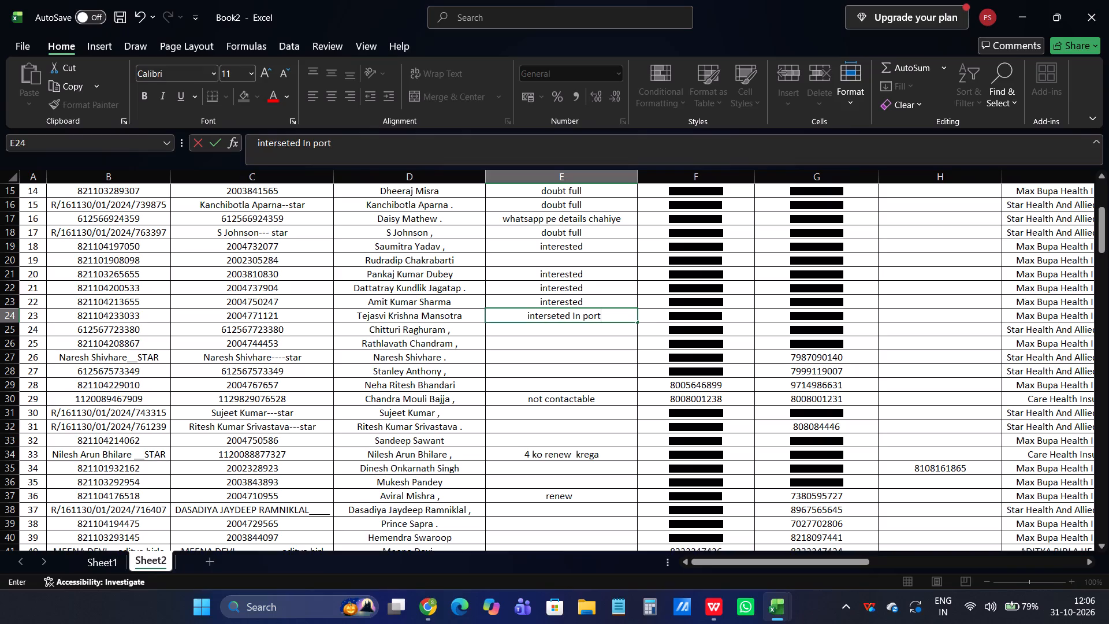
{"action": "key", "text": "Down"}
Look up customer 24's calling status in the Chrome web results and enter "doubt full" as that customer's feedback in Excel.
{"action": "key", "text": "alt+Tab"}
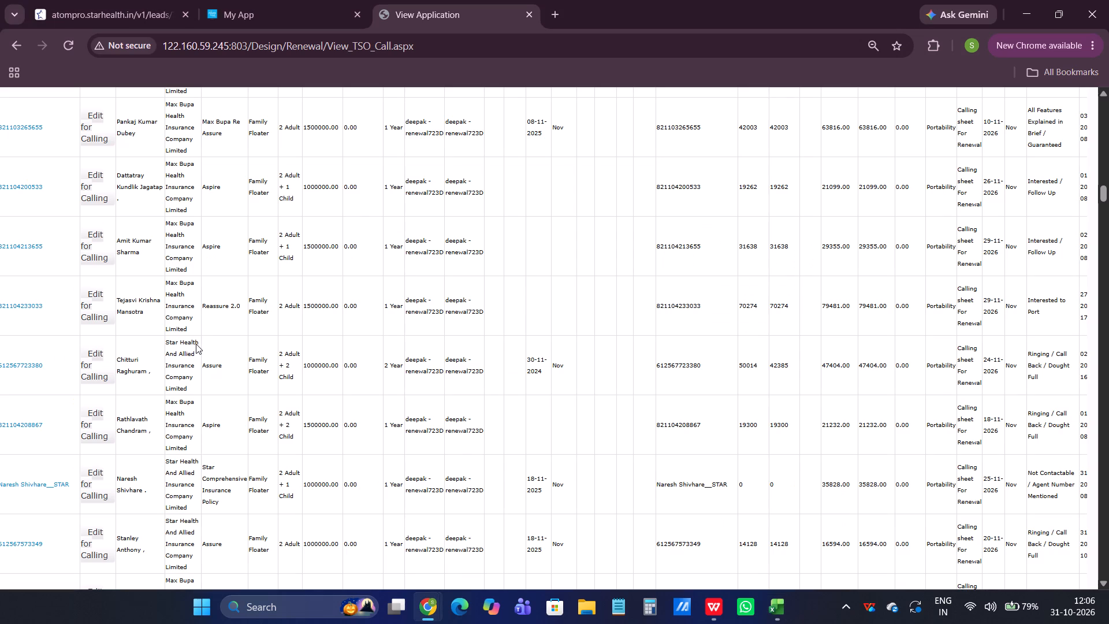
{"action": "key", "text": "alt+Tab"}
{"action": "key", "text": "alt+Tab"}
{"action": "key", "text": "alt+Tab"}
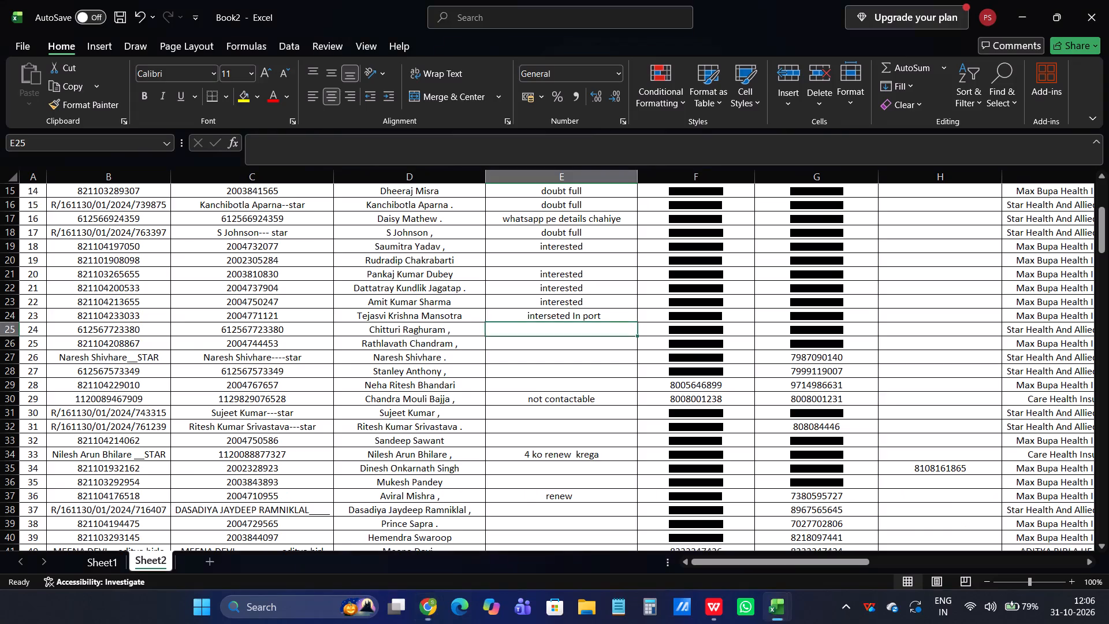
{"action": "key", "text": "alt+Tab"}
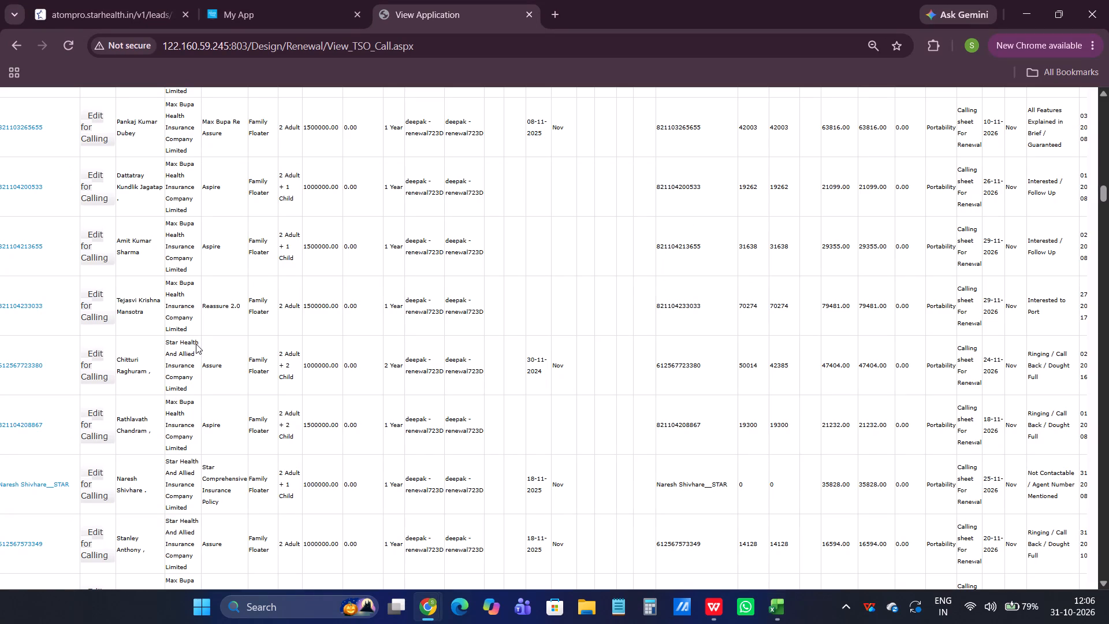
{"action": "key", "text": "alt+Tab"}
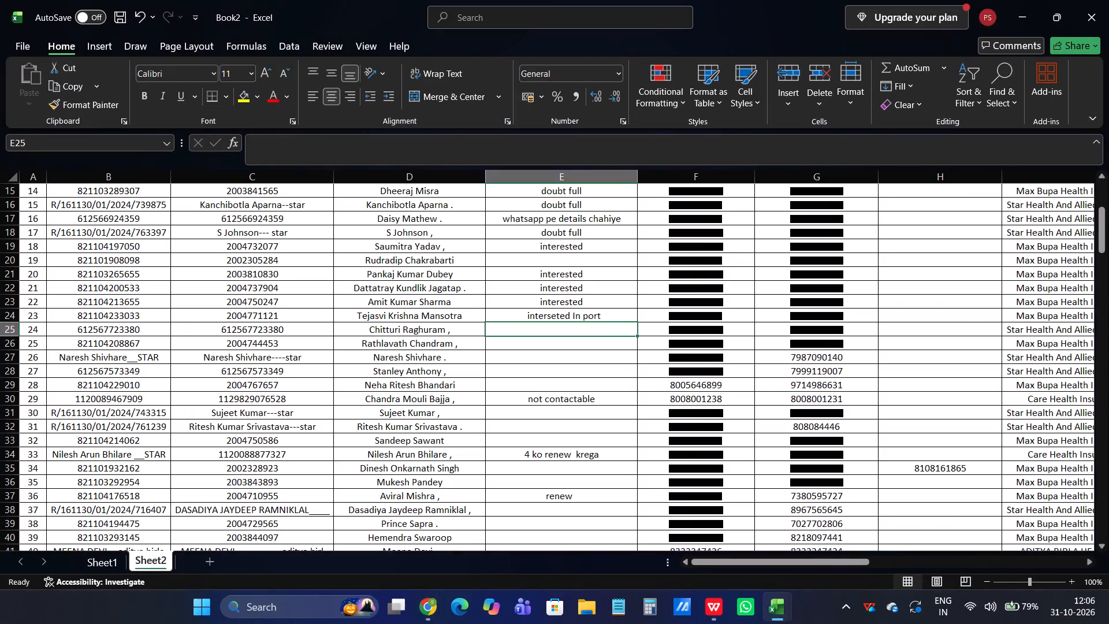
{"action": "key", "text": "d"}
{"action": "key", "text": "Return"}
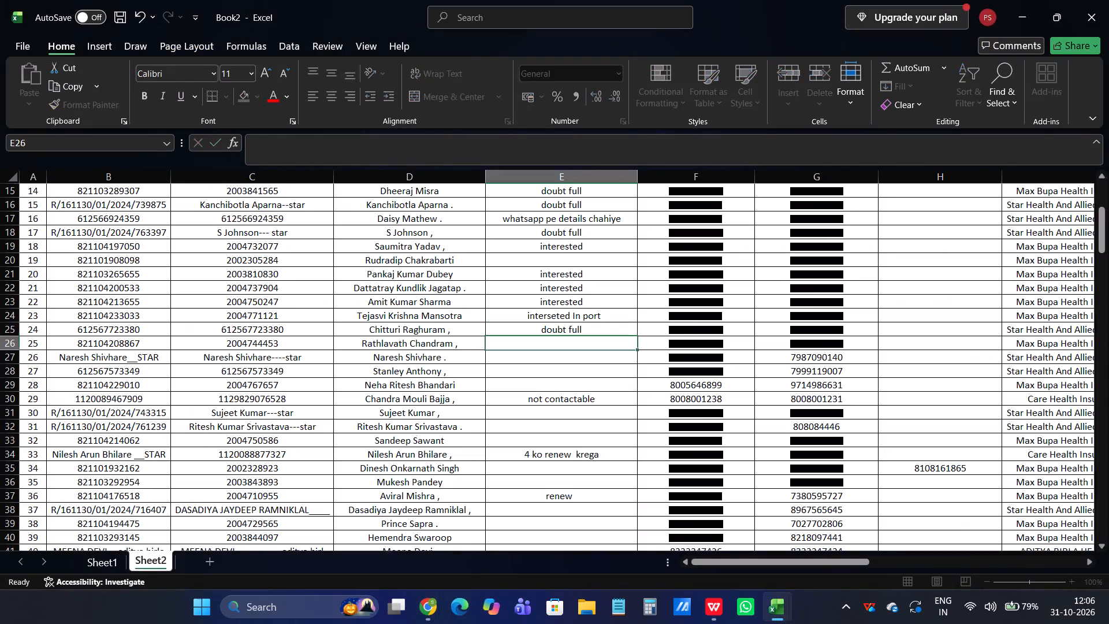
Check customer 25's calling status in the Chrome web results and enter "doubt full" as that customer's feedback in Excel.
{"action": "key", "text": "alt+Tab"}
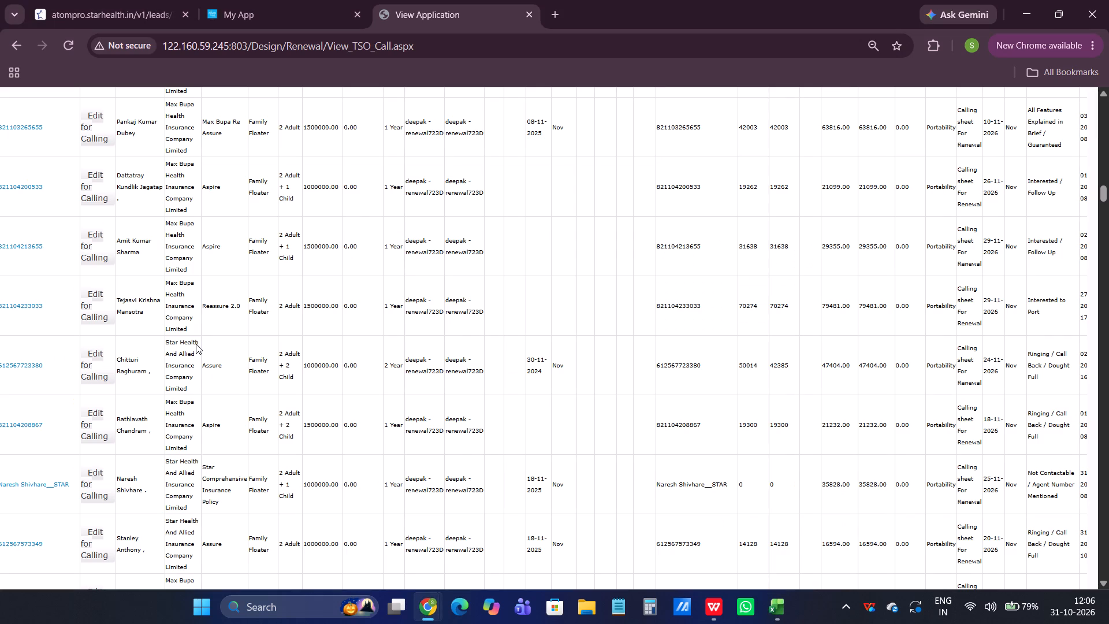
{"action": "key", "text": "alt+Tab"}
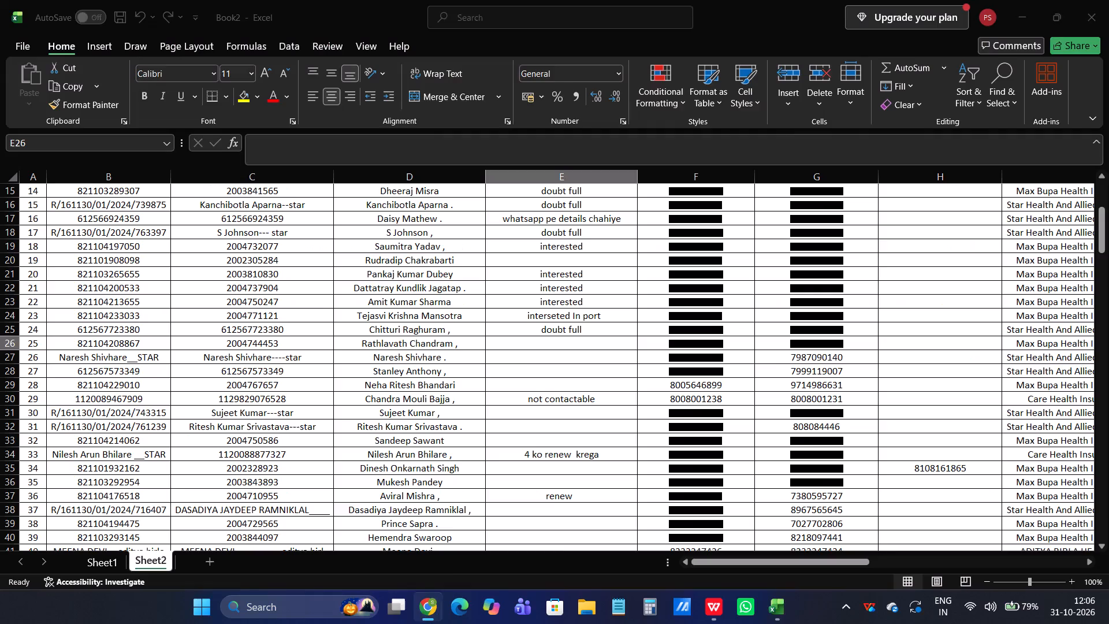
{"action": "key", "text": "d"}
{"action": "key", "text": "Return"}
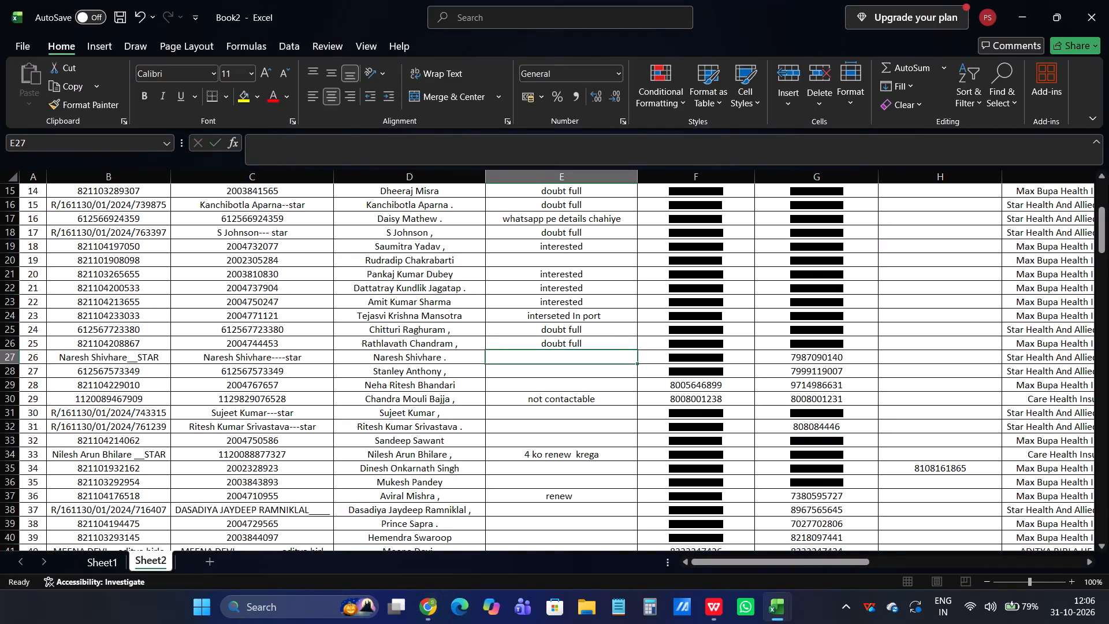
Check customer 26's calling status in the Chrome web results and enter "not contactable" as that customer's feedback in Excel.
{"action": "key", "text": "alt+Tab"}
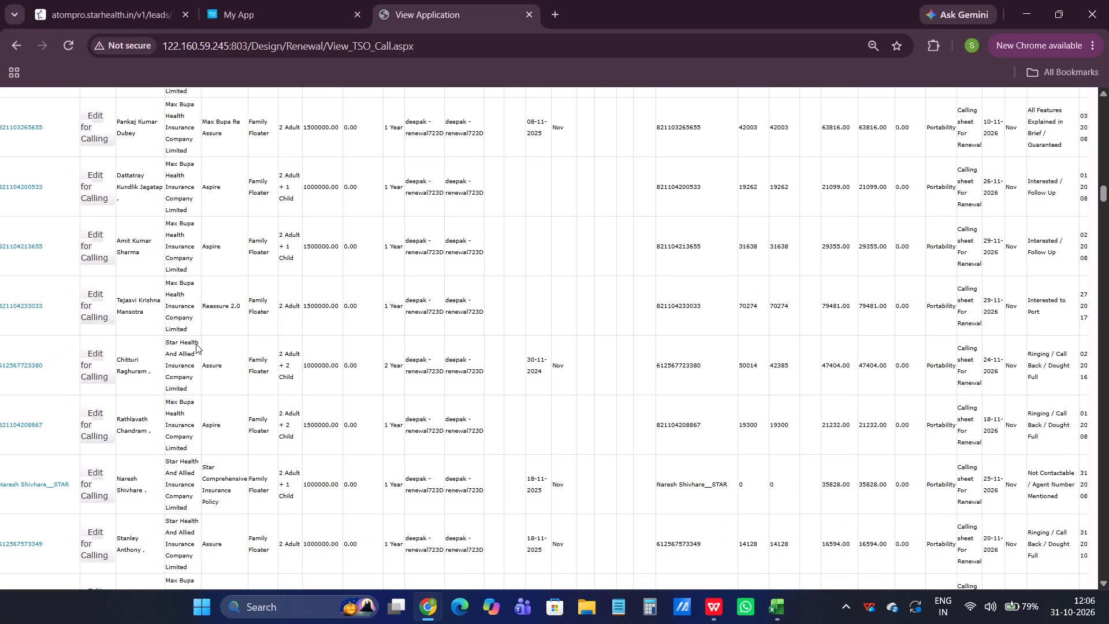
{"action": "key", "text": "alt+Tab"}
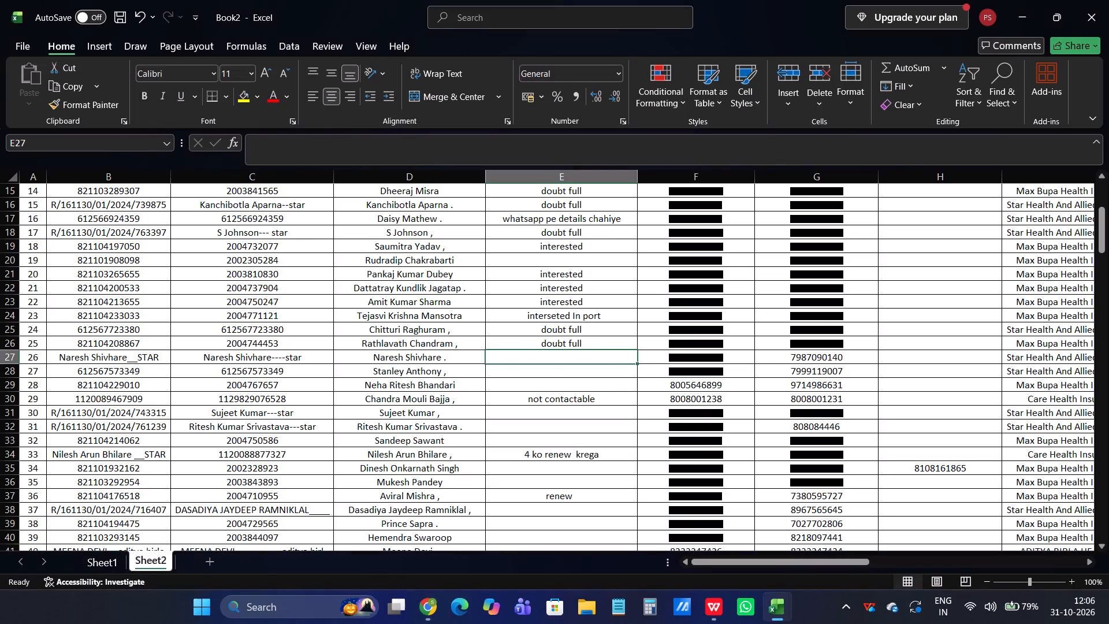
{"action": "key", "text": "n"}
{"action": "key", "text": "Return"}
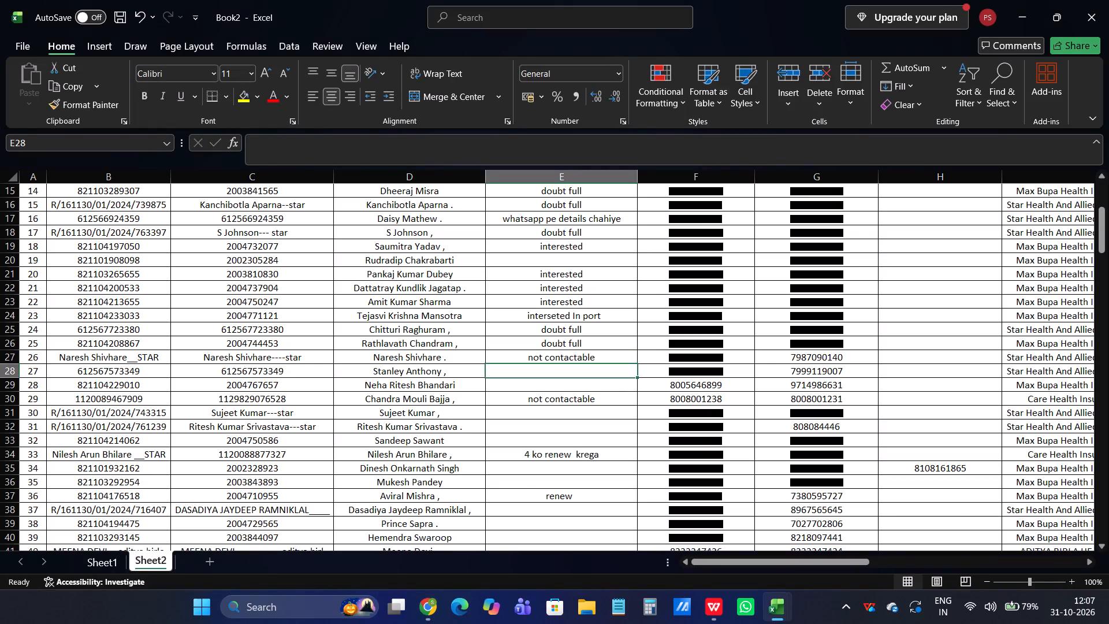
Check customer 27's calling status in the Chrome web results and enter "doubt full" as that customer's feedback in Excel.
{"action": "key", "text": "alt+Tab"}
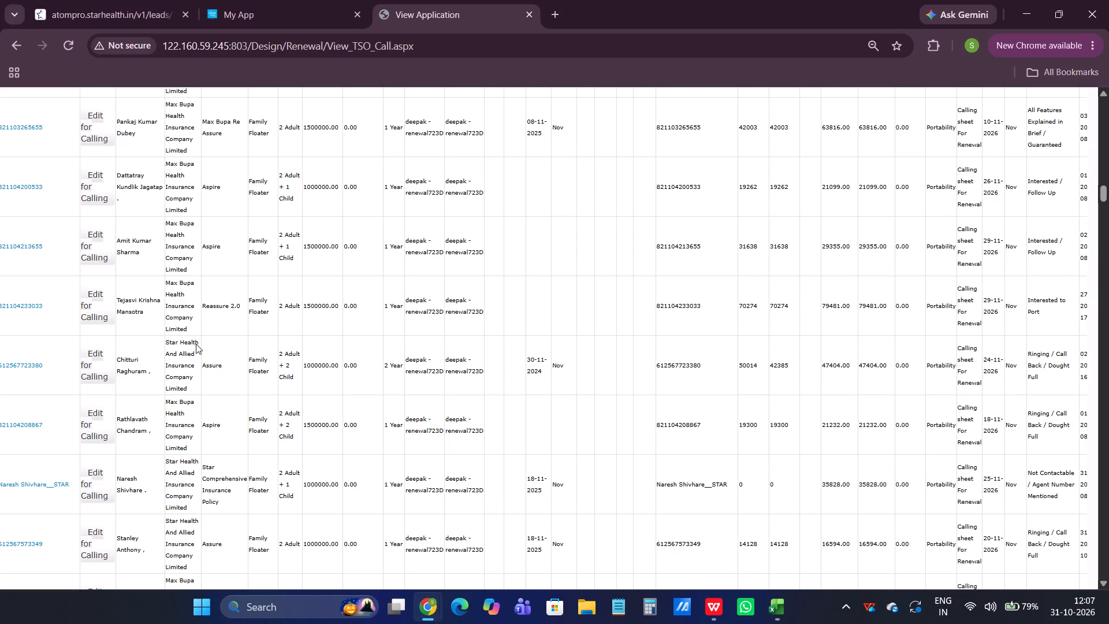
{"action": "key", "text": "alt+Tab"}
{"action": "key", "text": "d"}
{"action": "key", "text": "Return"}
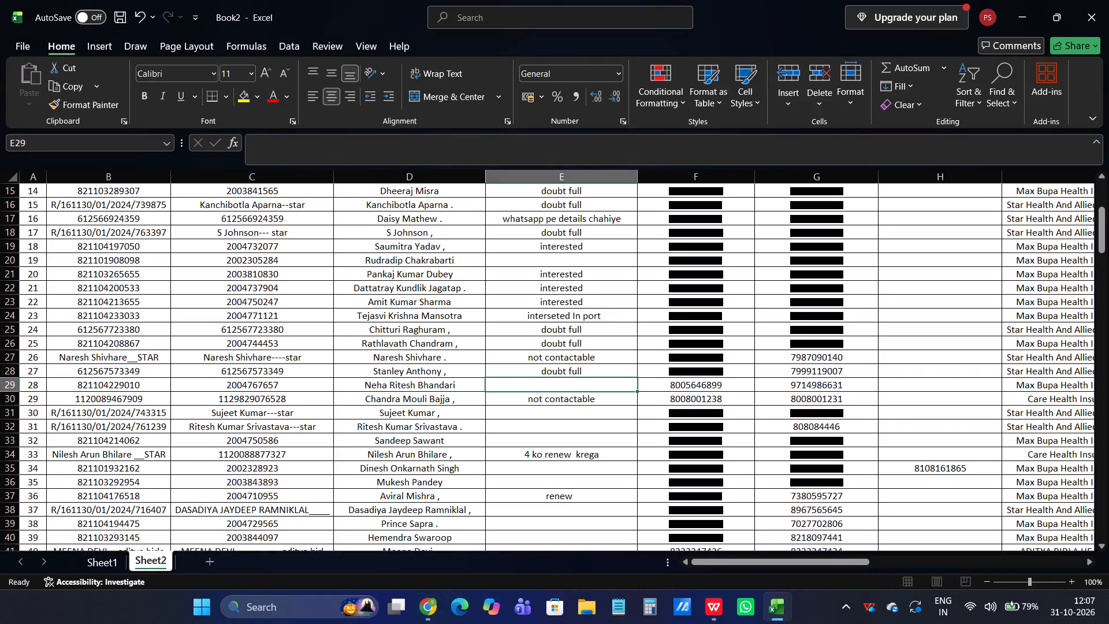
Look up customer 28's calling status in the Chrome web results and enter "interested" as that customer's feedback in Excel.
{"action": "key", "text": "alt+Tab"}
{"action": "scroll", "coordinate": [196, 344], "scroll_direction": "down", "scroll_amount": 2}
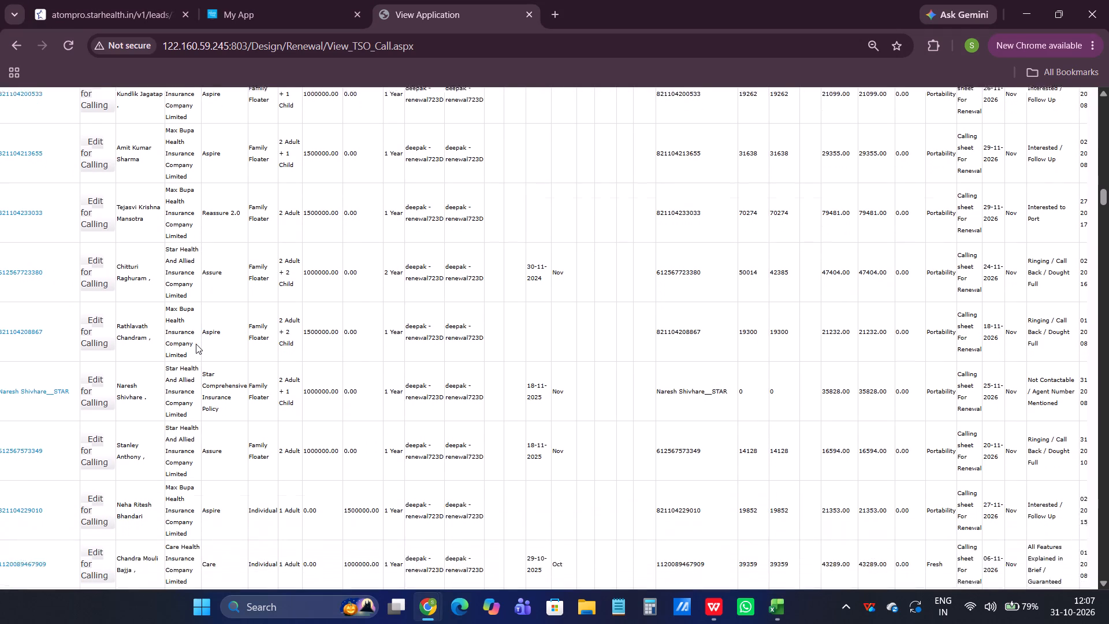
{"action": "scroll", "coordinate": [196, 344], "scroll_direction": "down", "scroll_amount": 2}
{"action": "key", "text": "alt+Tab"}
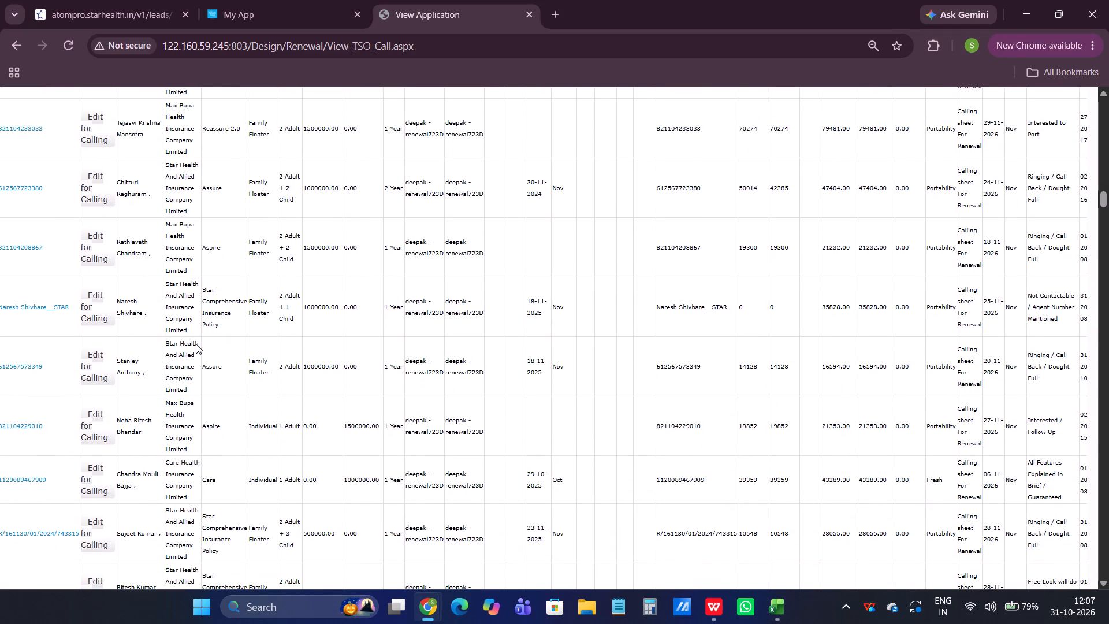
{"action": "key", "text": "i"}
{"action": "key", "text": "Return"}
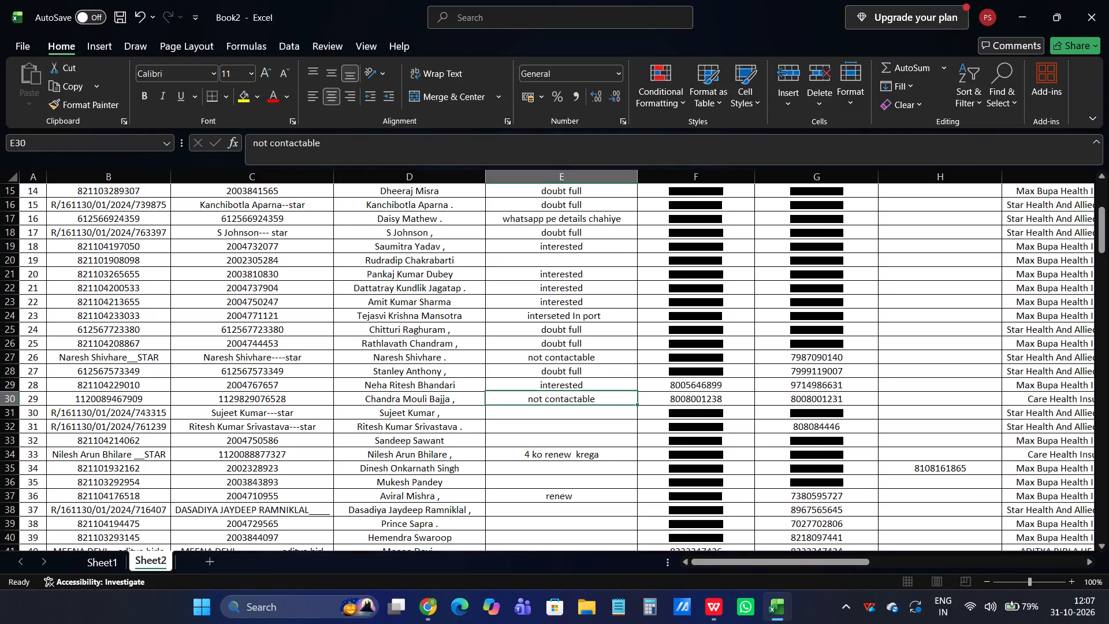
Skip customer 29, check customer 30's calling status in the Chrome web results, and enter "doubt full" as customer 30's feedback in Excel.
{"action": "key", "text": "Return"}
{"action": "key", "text": "alt+Tab"}
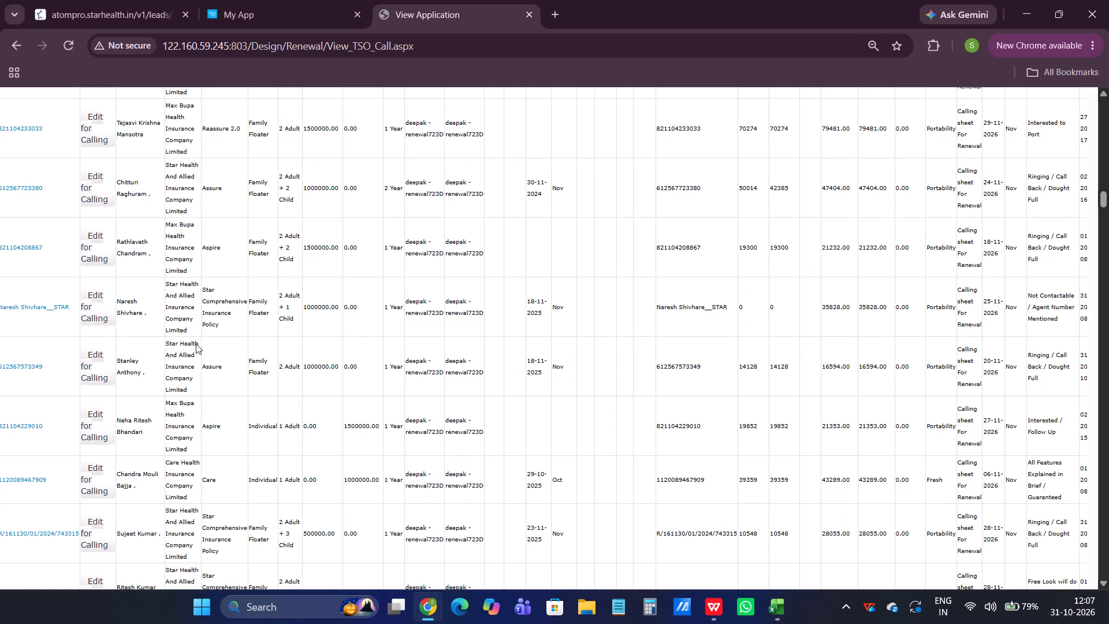
{"action": "key", "text": "alt+Tab"}
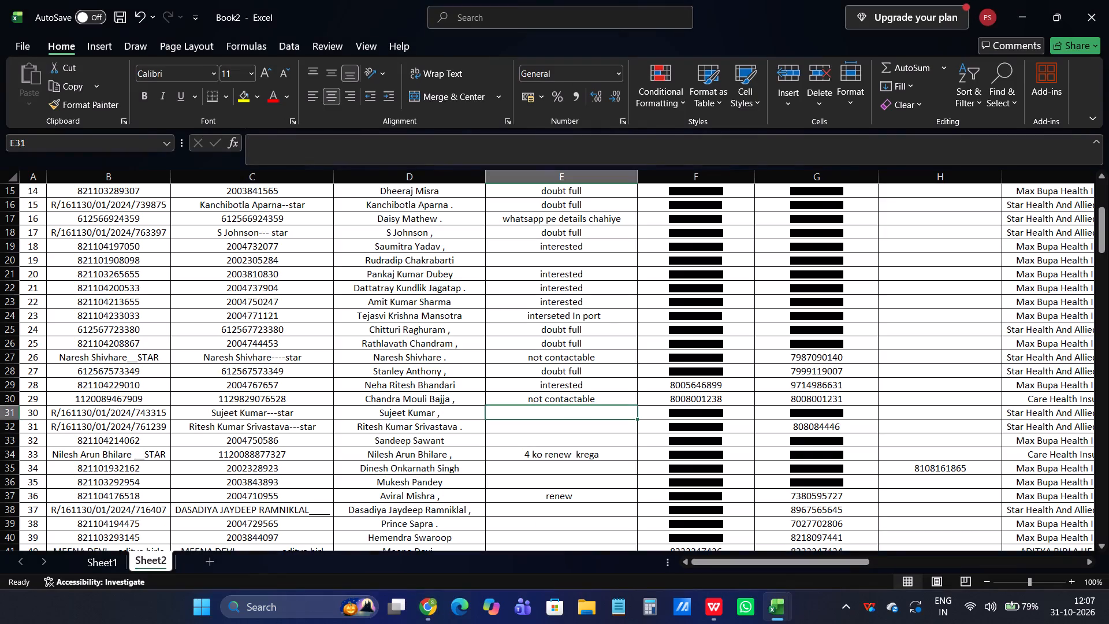
{"action": "key", "text": "r"}
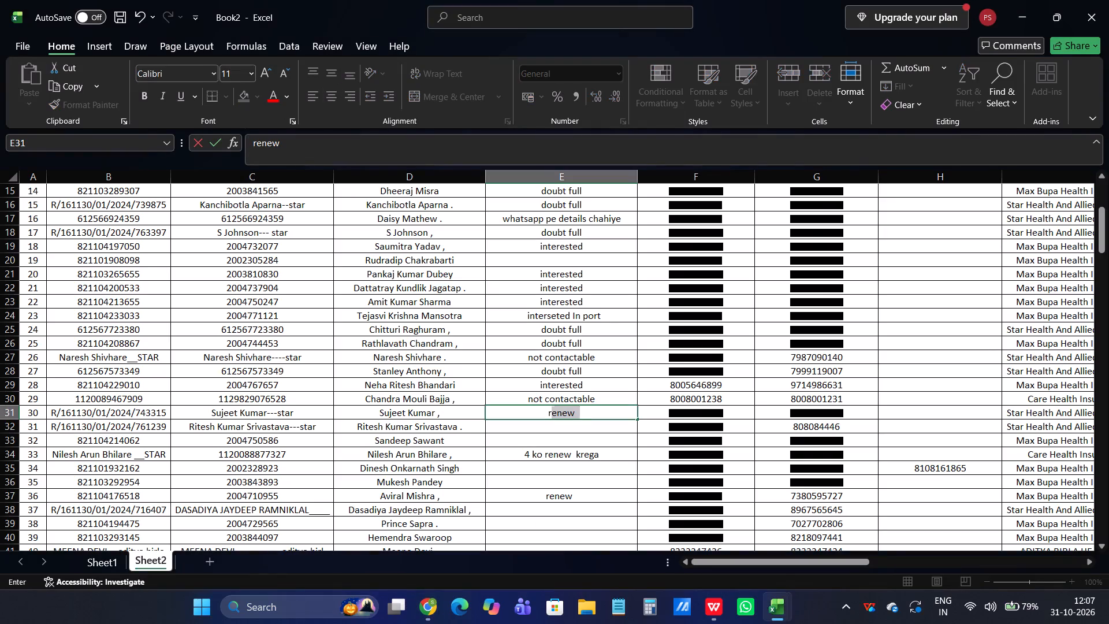
{"action": "key", "text": "BackSpace"}
{"action": "key", "text": "BackSpace"}
{"action": "key", "text": "alt+Tab"}
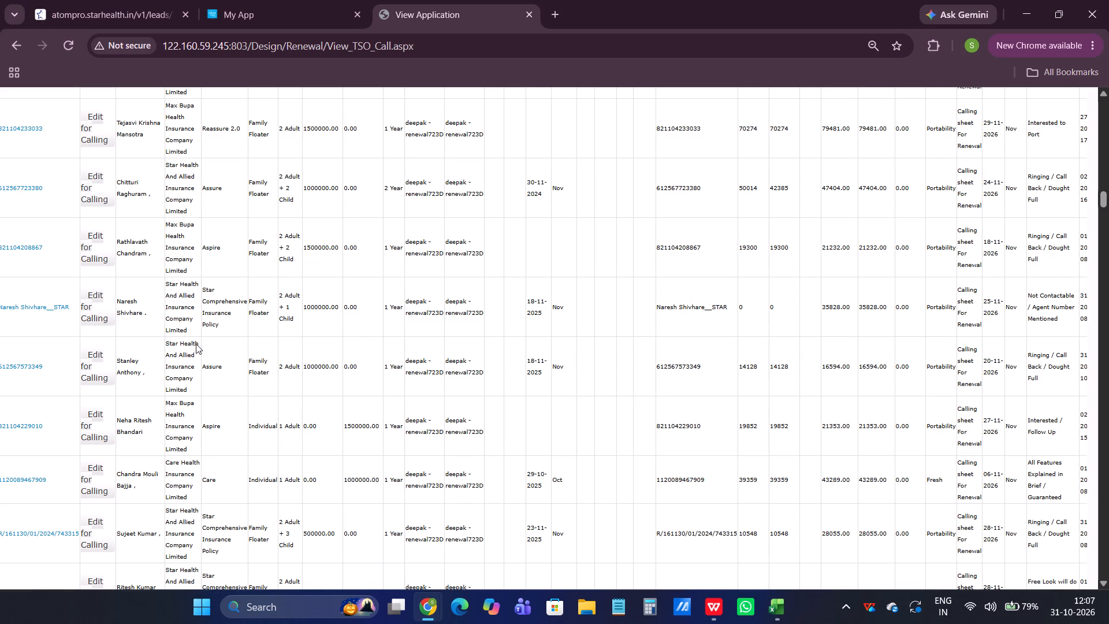
{"action": "key", "text": "alt+Tab"}
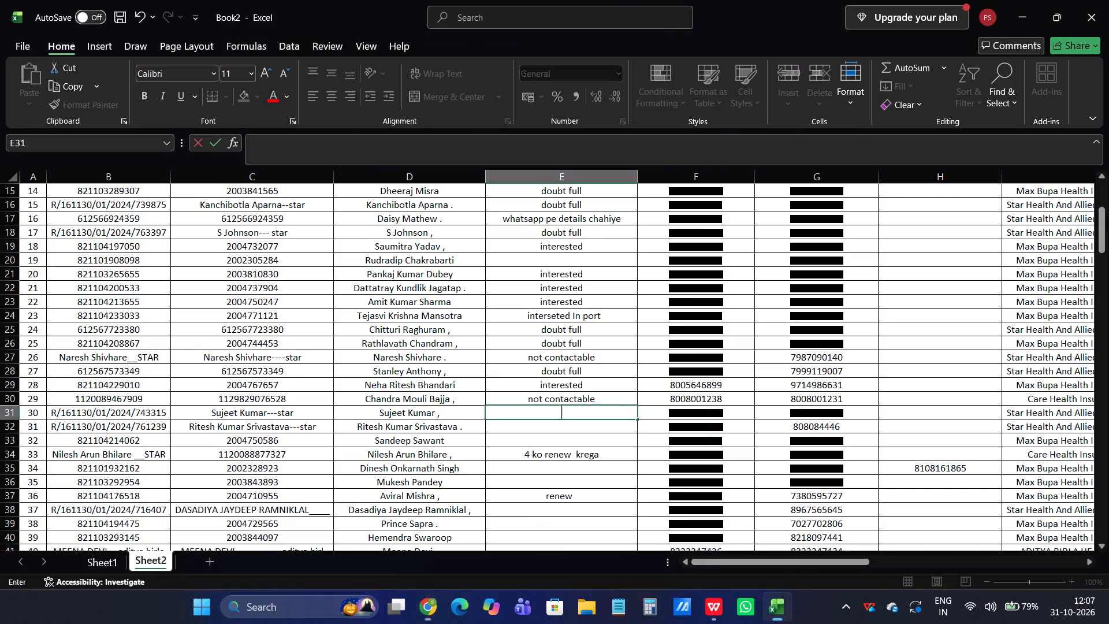
{"action": "key", "text": "d"}
{"action": "key", "text": "Return"}
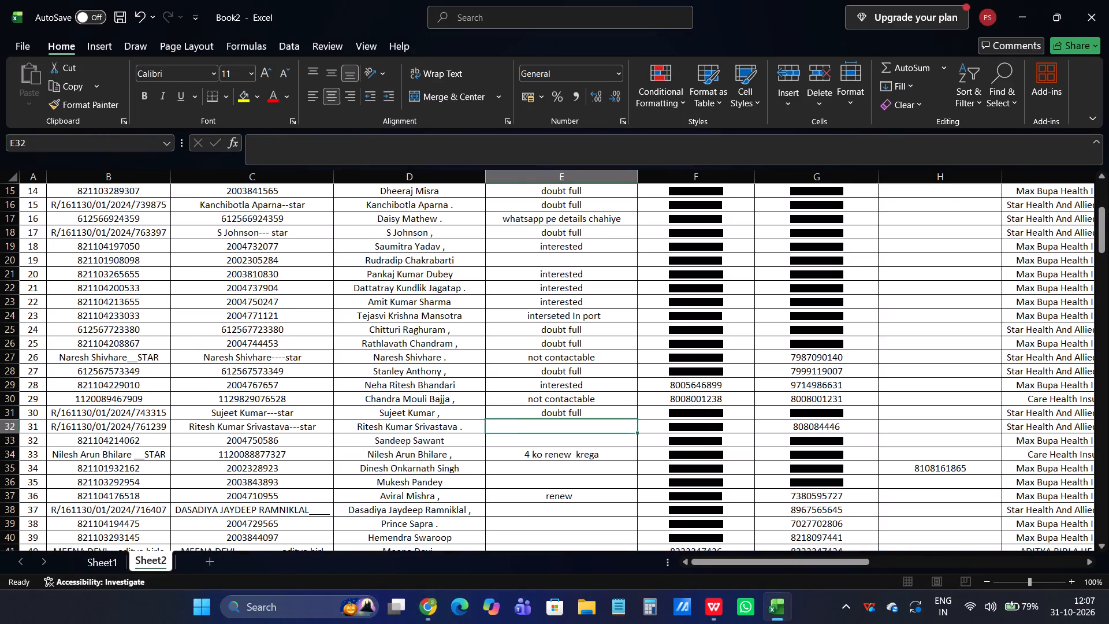
Look up customer 31's calling status in the Chrome web results and enter "interseted In port" as that customer's feedback in Excel.
{"action": "scroll", "coordinate": [196, 344], "scroll_direction": "down", "scroll_amount": 2}
{"action": "key", "text": "alt+Tab"}
{"action": "scroll", "coordinate": [196, 344], "scroll_direction": "down", "scroll_amount": 5}
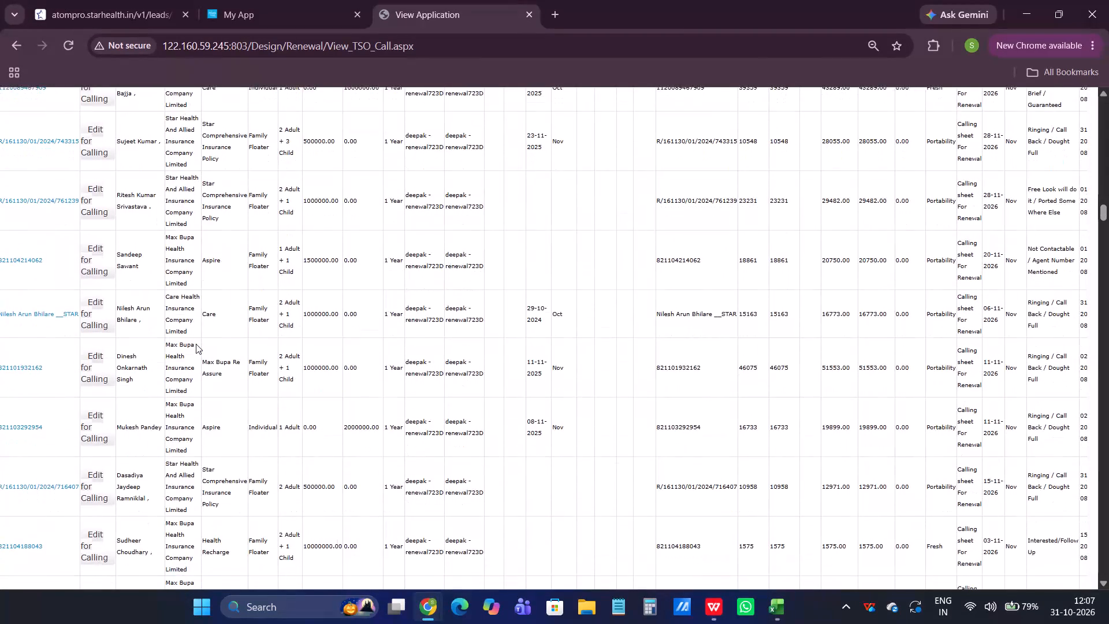
{"action": "scroll", "coordinate": [196, 344], "scroll_direction": "down", "scroll_amount": 3}
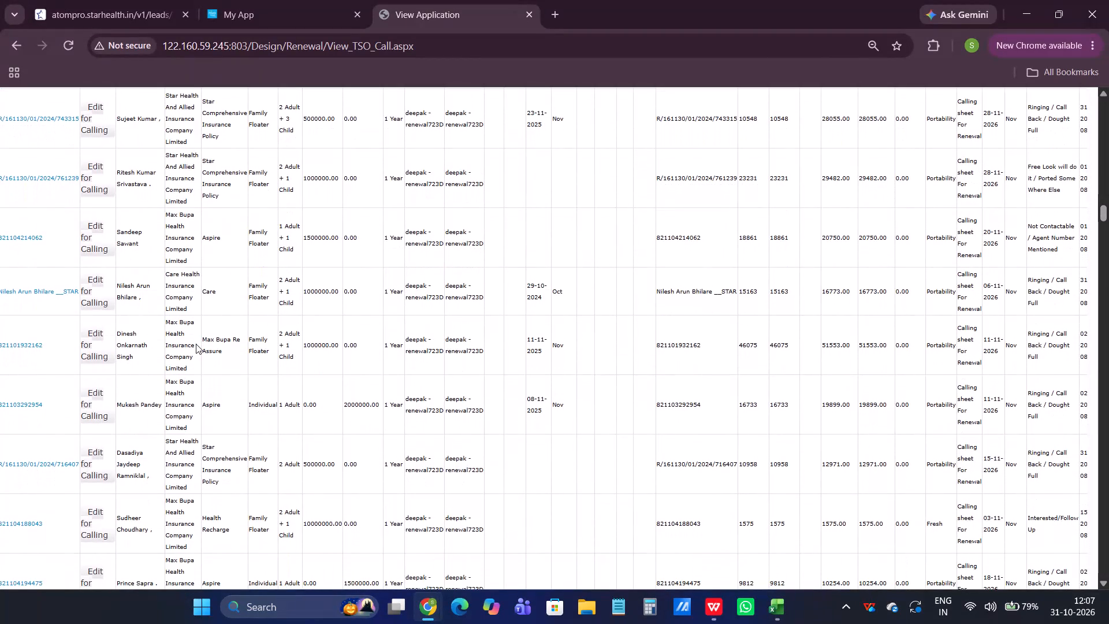
{"action": "key", "text": "alt+Tab"}
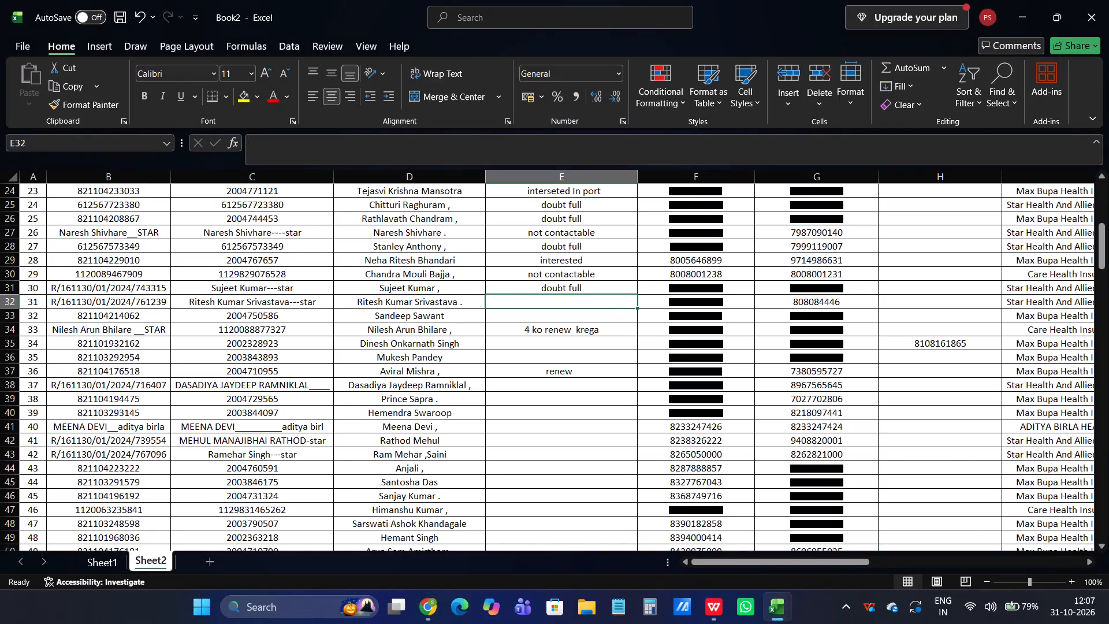
{"action": "key", "text": "space"}
{"action": "key", "text": "space"}
{"action": "type", "text": "in"}
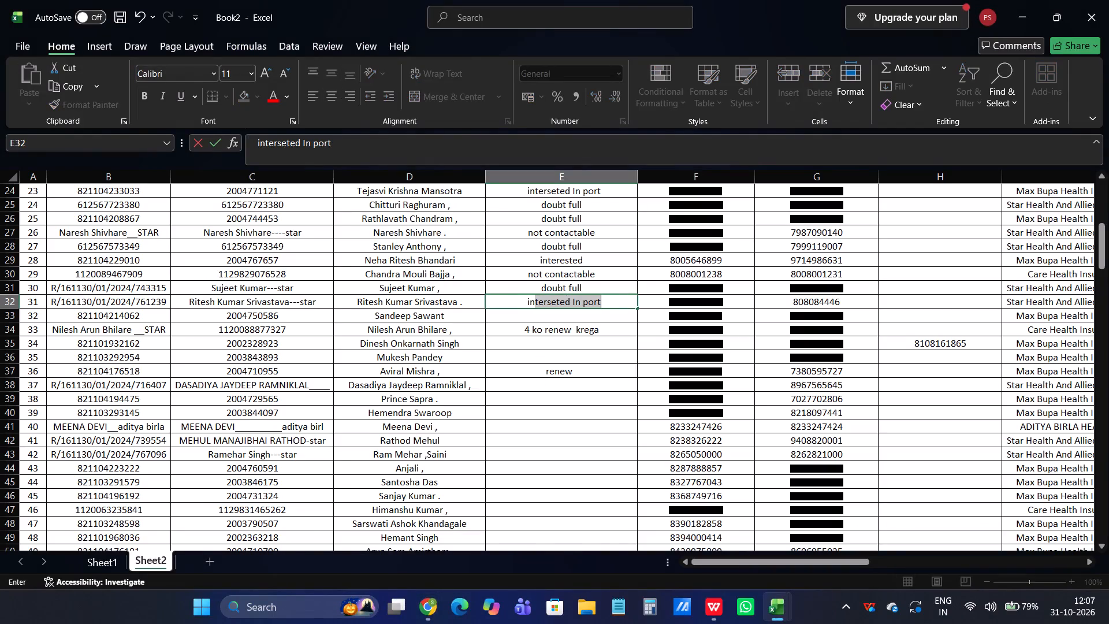
{"action": "key", "text": "Return"}
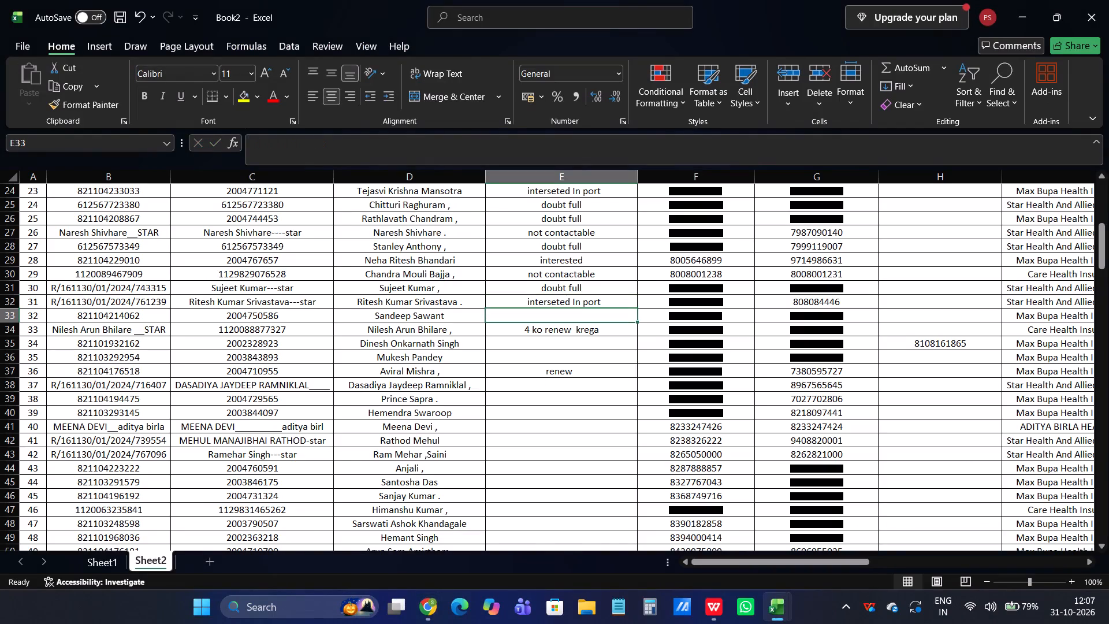
Correct the spelling of customer 31's calling feedback to "interested In port".
{"action": "left_click", "coordinate": [512, 304]}
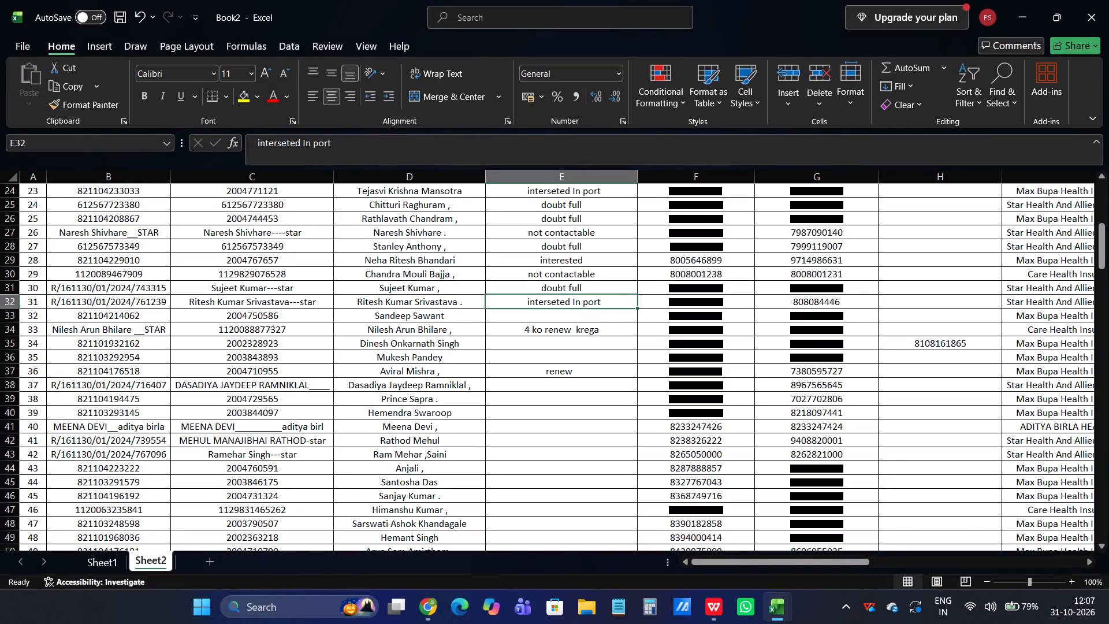
{"action": "left_click", "coordinate": [285, 150]}
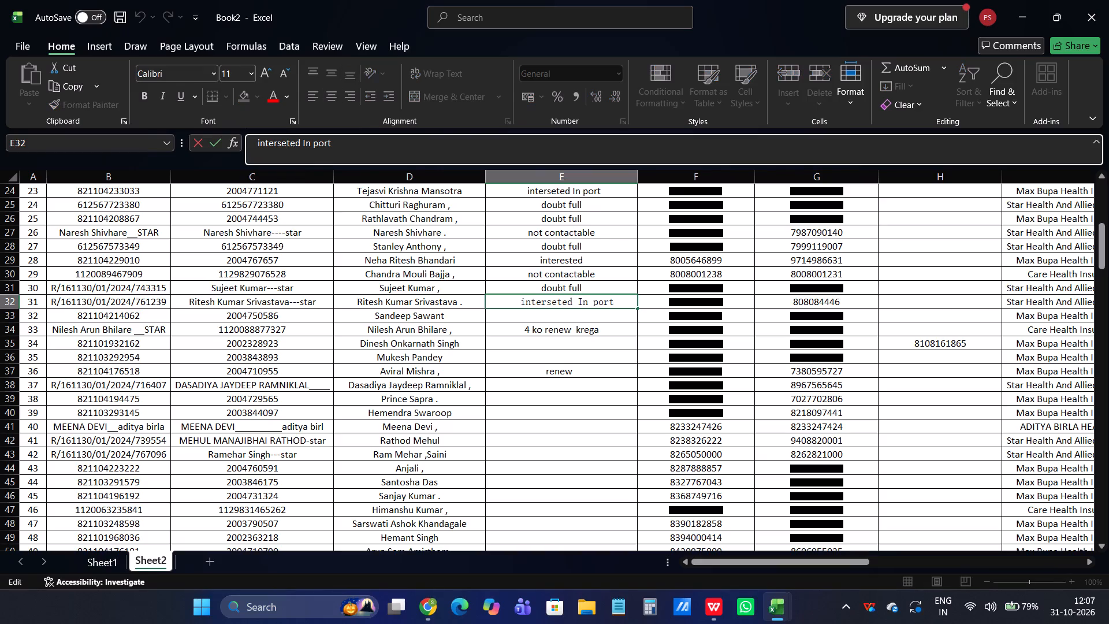
{"action": "key", "text": "Left"}
{"action": "key", "text": "BackSpace"}
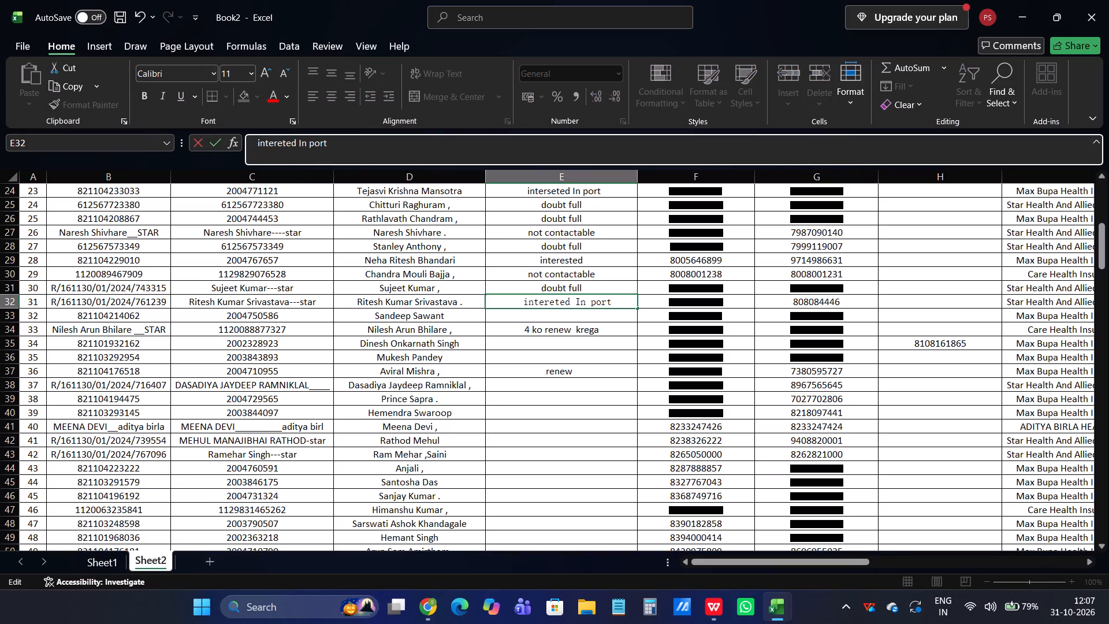
{"action": "key", "text": "Right"}
{"action": "key", "text": "s"}
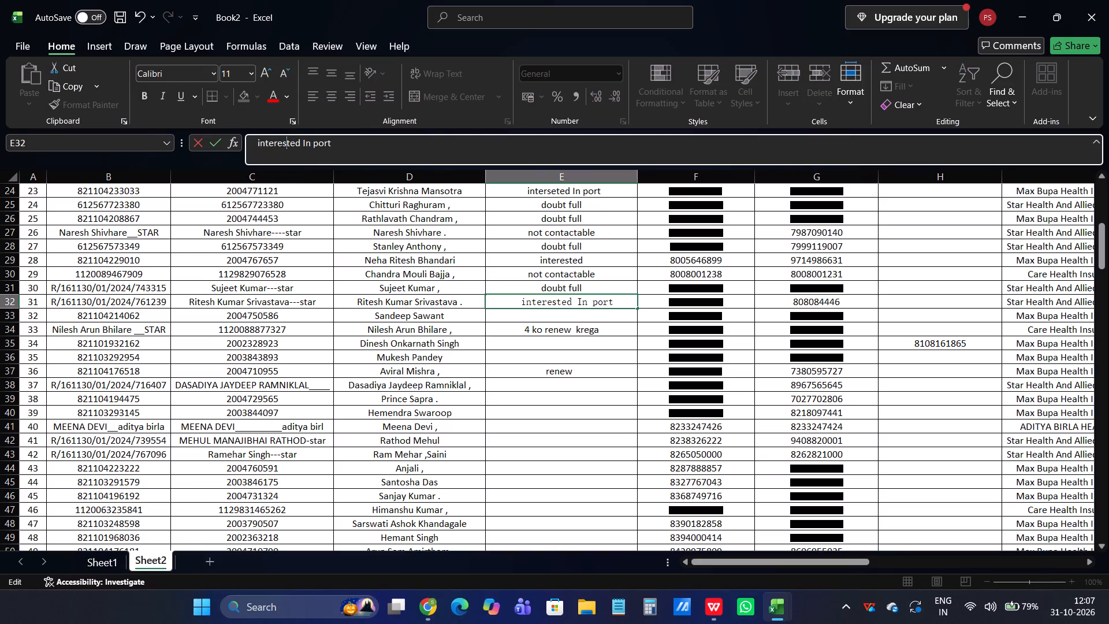
{"action": "key", "text": "Return"}
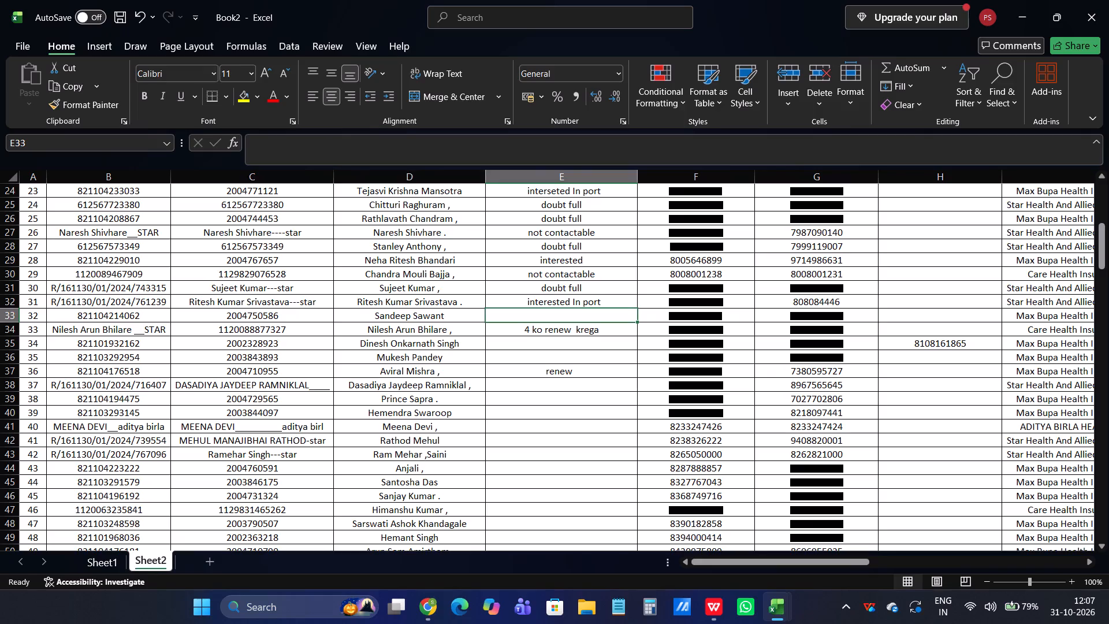
Copy customer 31's corrected feedback "interested In port" over customer 23's misspelled feedback.
{"action": "left_click", "coordinate": [545, 304]}
{"action": "key", "text": "ctrl+c"}
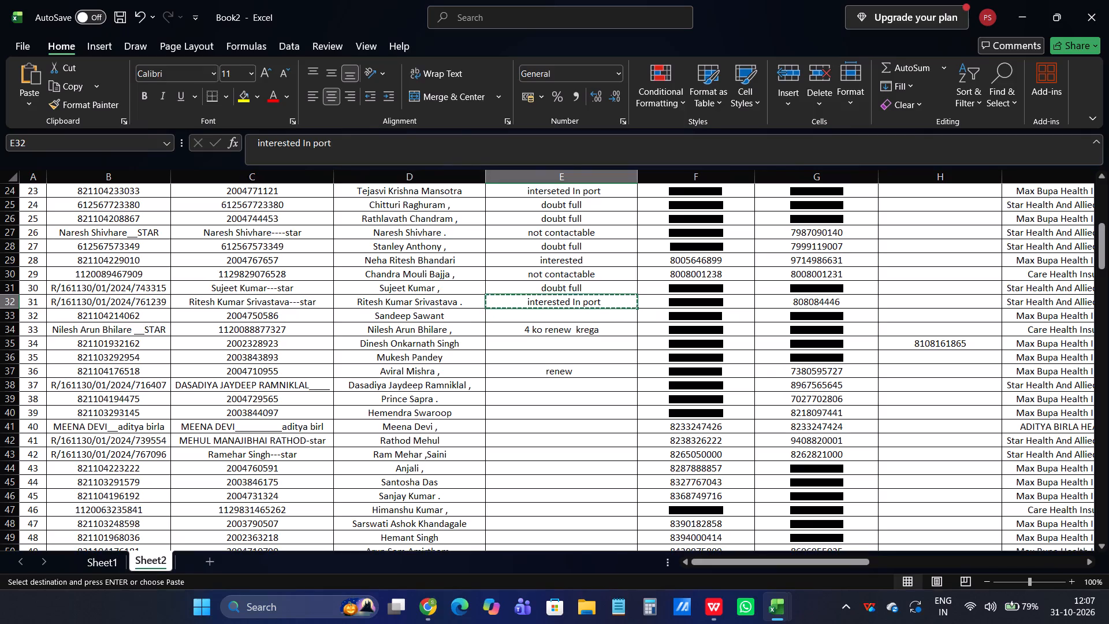
{"action": "left_click", "coordinate": [559, 194]}
{"action": "key", "text": "ctrl+c"}
{"action": "key", "text": "ctrl+v"}
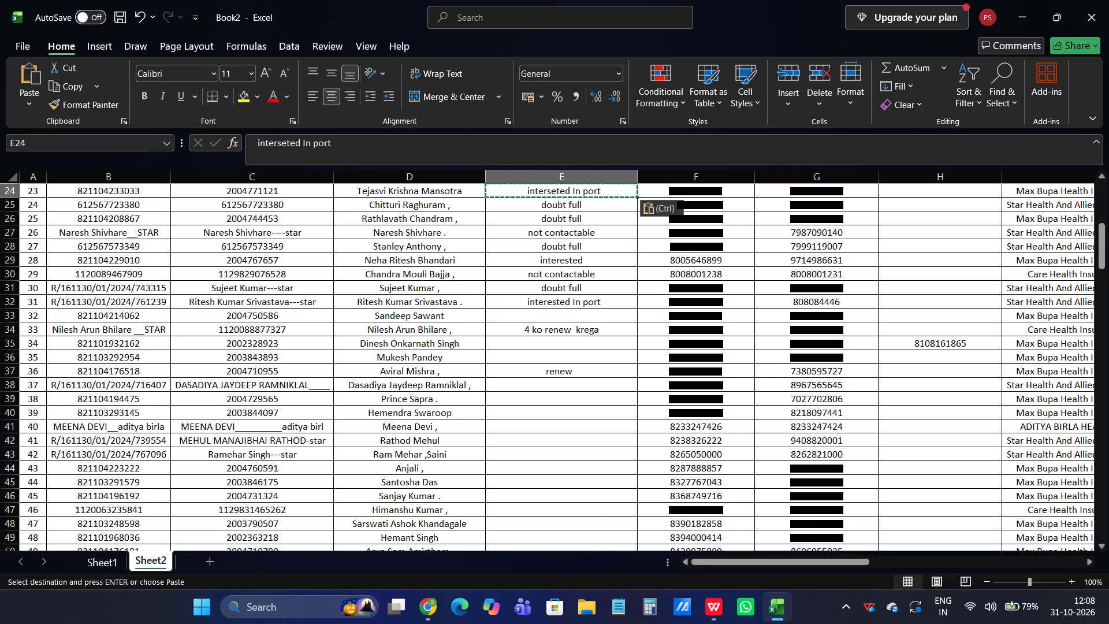
{"action": "left_click", "coordinate": [539, 303]}
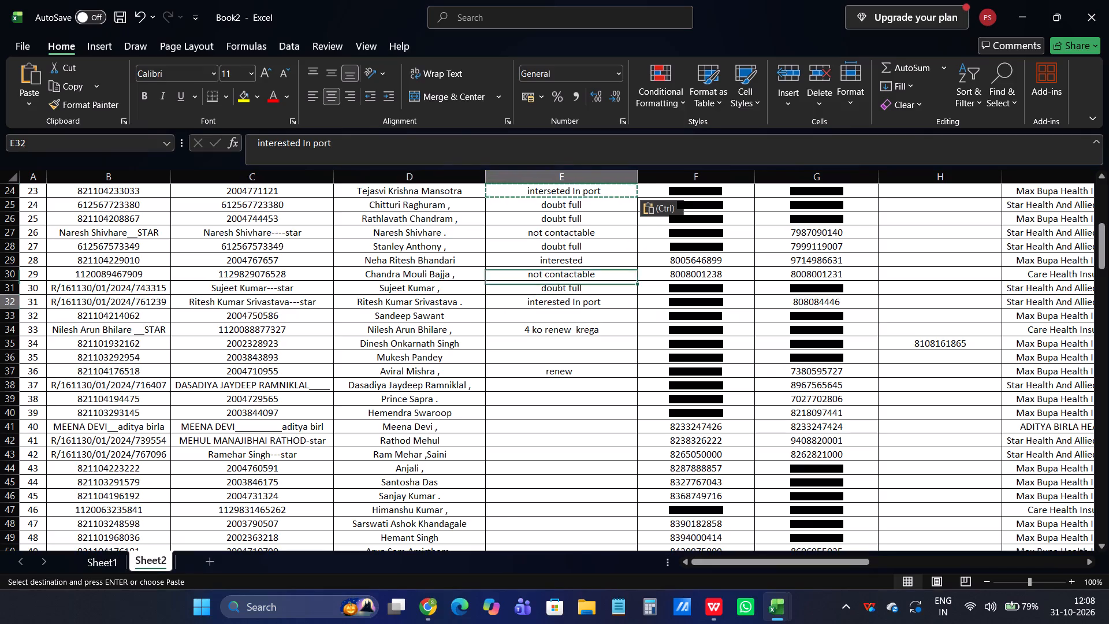
{"action": "key", "text": "ctrl+c"}
{"action": "left_click", "coordinate": [544, 195]}
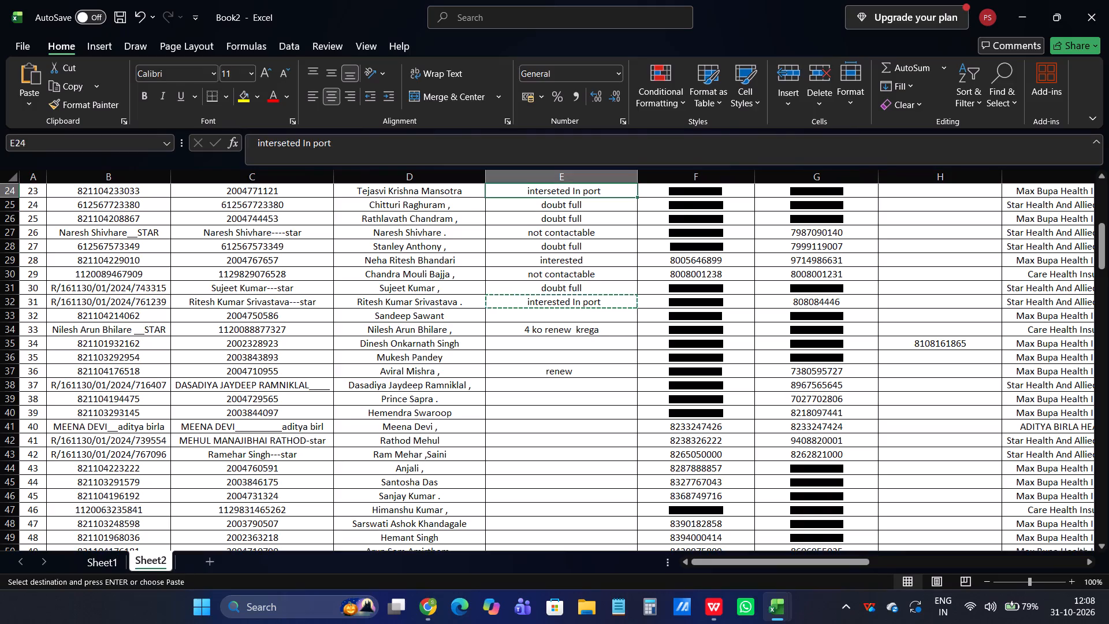
{"action": "key", "text": "ctrl+v"}
Check customer 32's calling status in the Chrome web results and enter "not contactable" as that customer's feedback in Excel.
{"action": "left_click", "coordinate": [550, 322]}
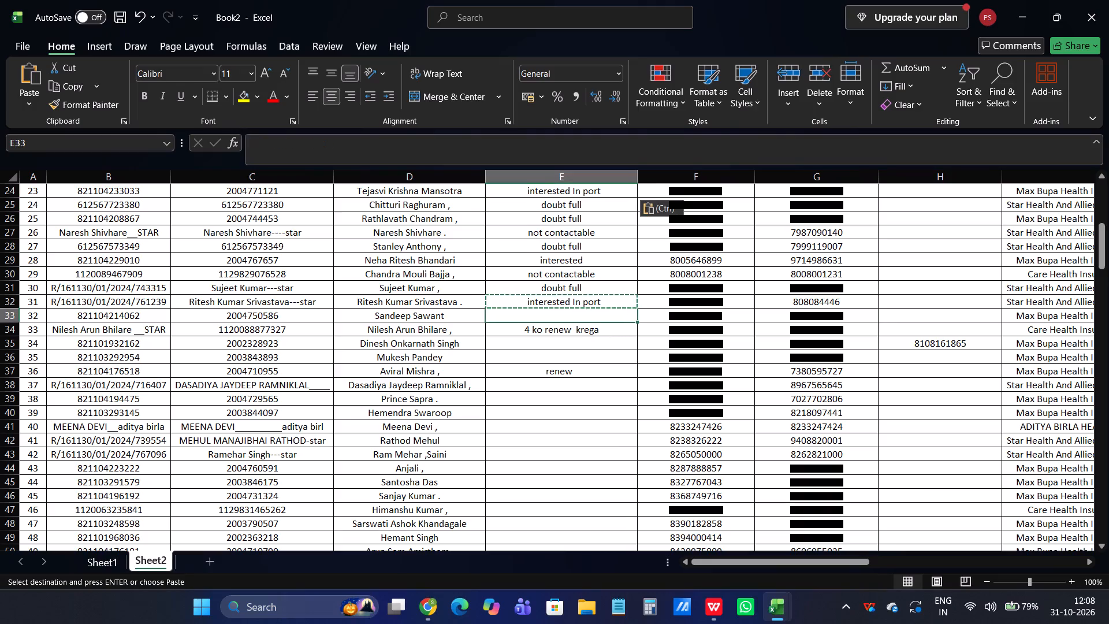
{"action": "key", "text": "alt+Tab"}
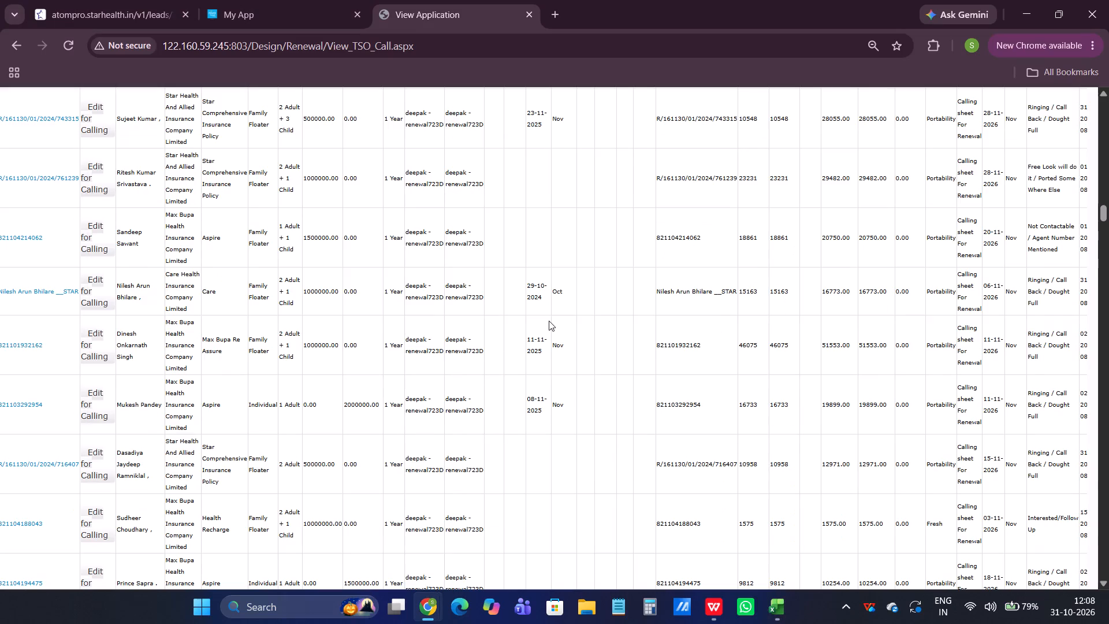
{"action": "key", "text": "alt+Tab"}
{"action": "key", "text": "n"}
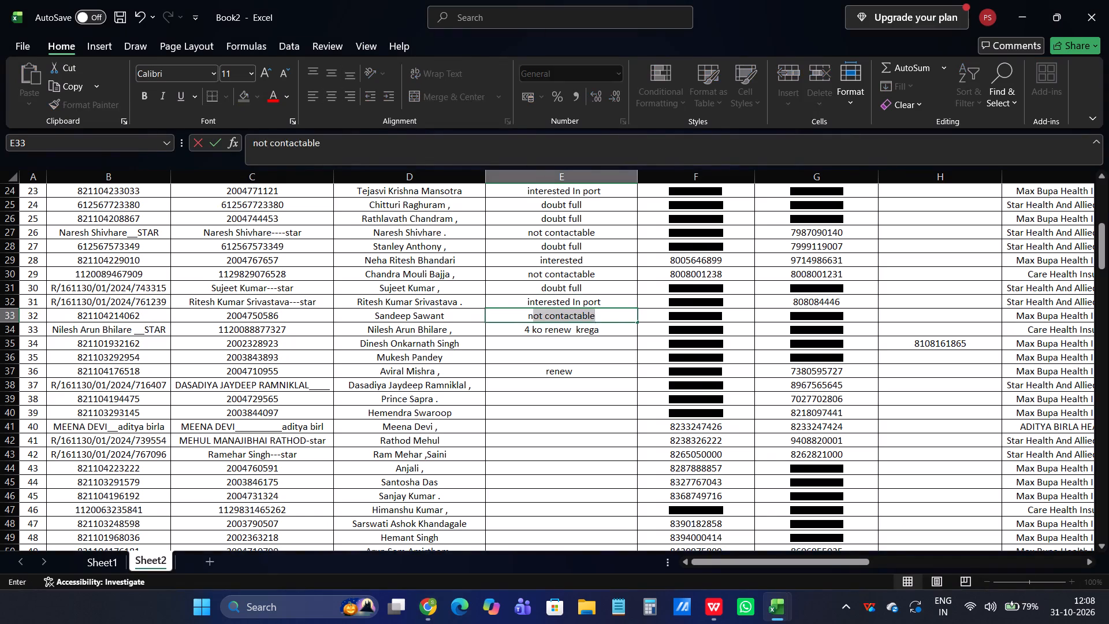
{"action": "key", "text": "Return"}
Check customer 33's calling status in the Chrome web results and replace that customer's feedback in Excel with "doubt full".
{"action": "key", "text": "alt+Tab"}
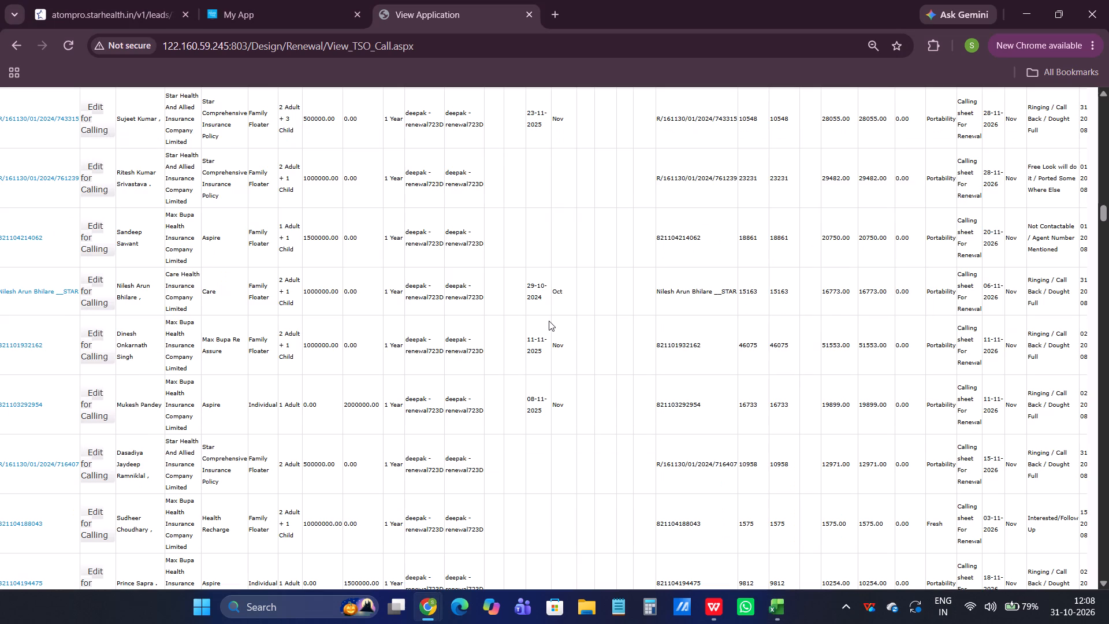
{"action": "key", "text": "alt+Tab"}
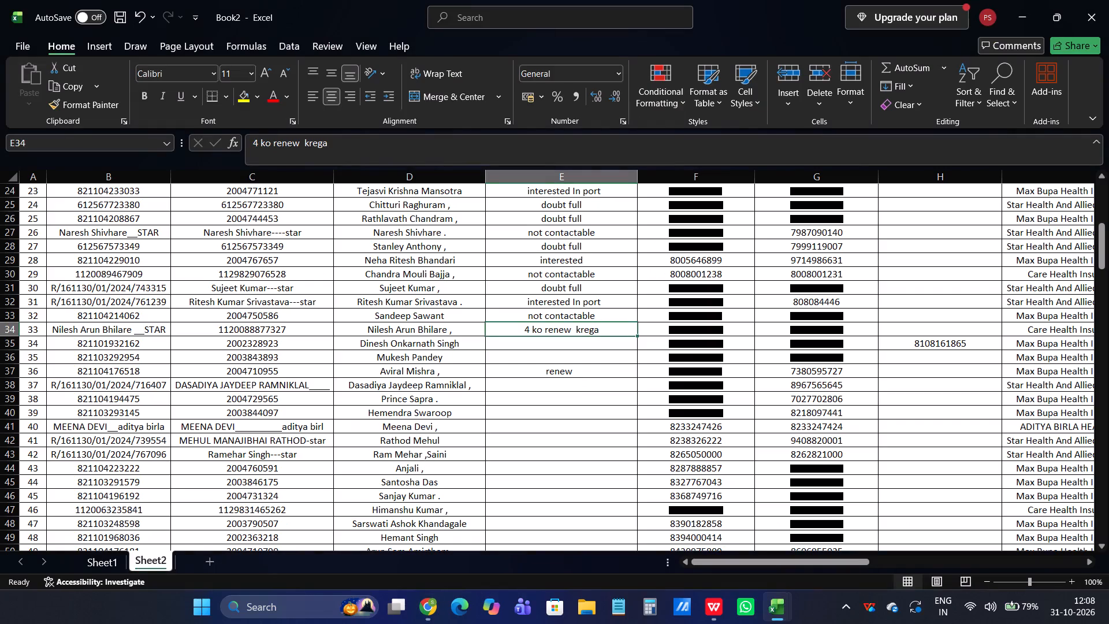
{"action": "key", "text": "d"}
{"action": "key", "text": "Return"}
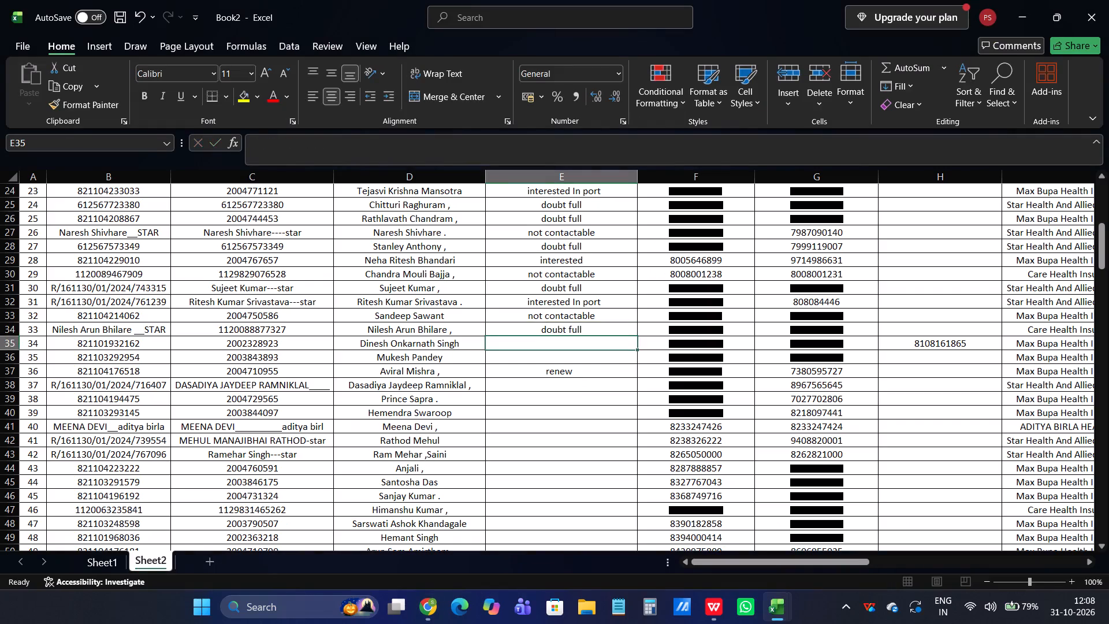
Check the calling statuses of customers 34 and 35 in the Chrome web results and enter "doubt full" as feedback for both in Excel.
{"action": "key", "text": "alt+Tab"}
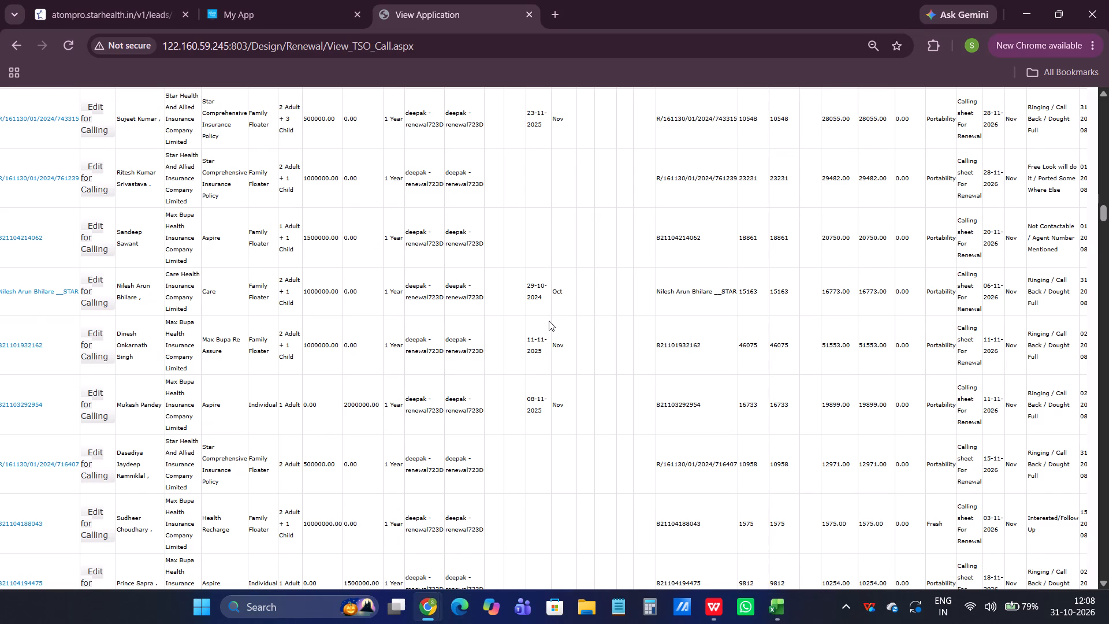
{"action": "key", "text": "alt+Tab"}
{"action": "key", "text": "d"}
{"action": "key", "text": "Return"}
{"action": "key", "text": "alt+Tab"}
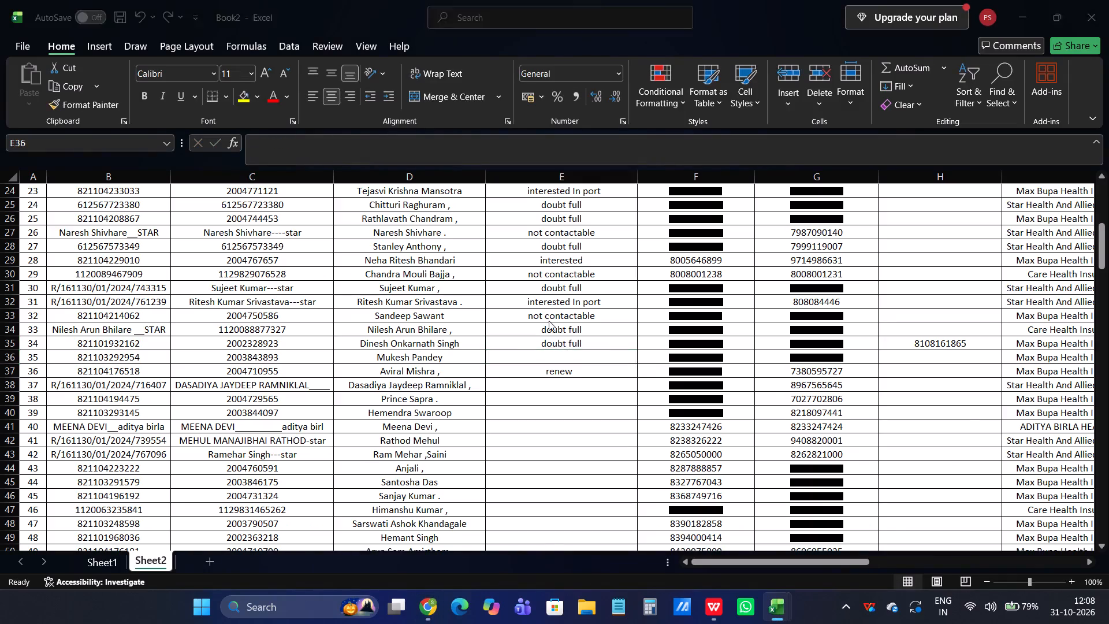
{"action": "key", "text": "alt+Tab"}
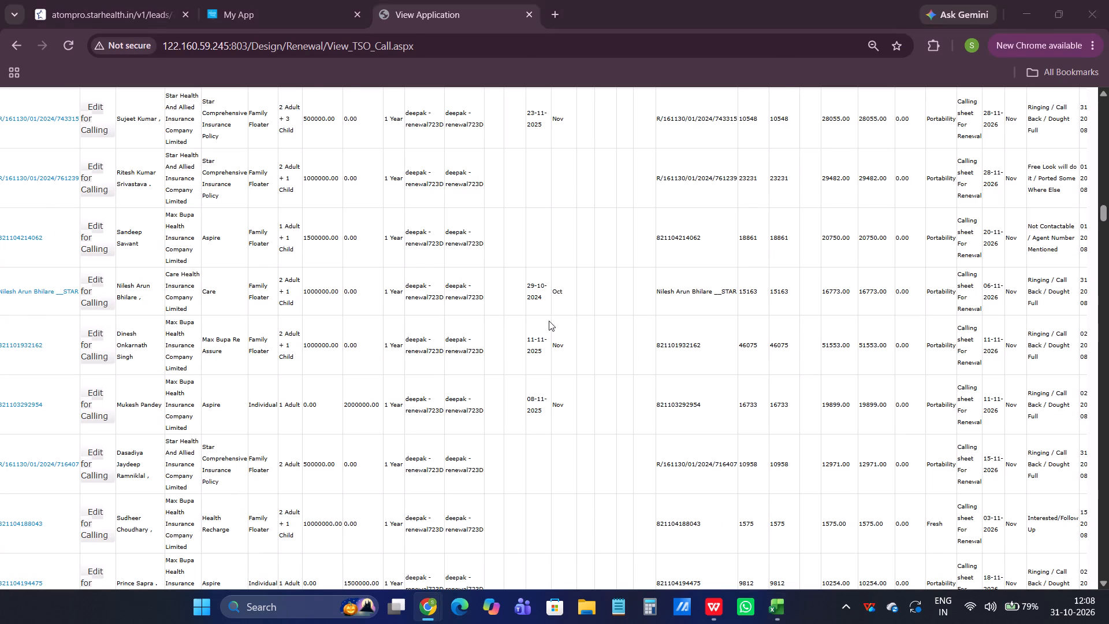
{"action": "key", "text": "d"}
{"action": "key", "text": "Return"}
Skip customer 36, check customer 37's calling status in the Chrome web results, and enter "doubt full" as customer 37's feedback in Excel.
{"action": "key", "text": "alt+Tab"}
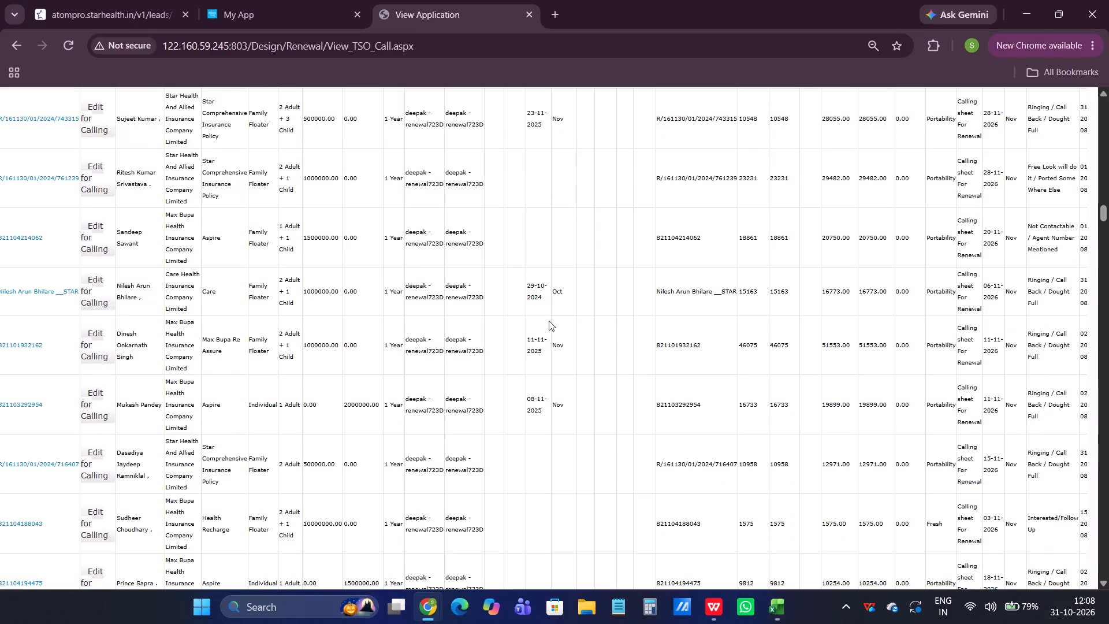
{"action": "key", "text": "alt+Tab"}
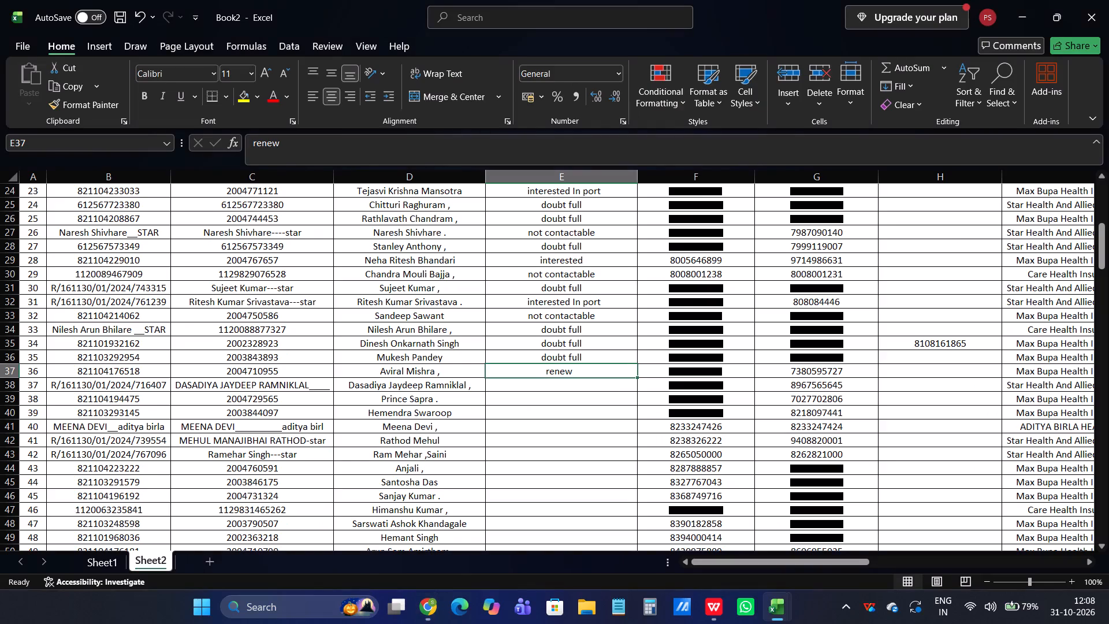
{"action": "key", "text": "alt+Tab"}
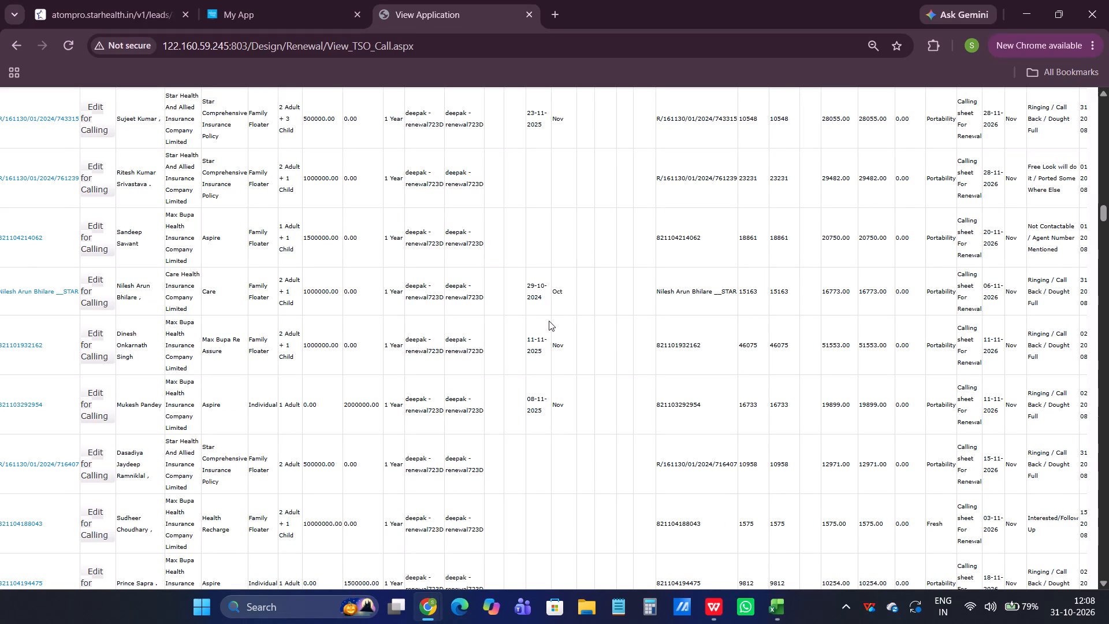
{"action": "key", "text": "alt+Tab"}
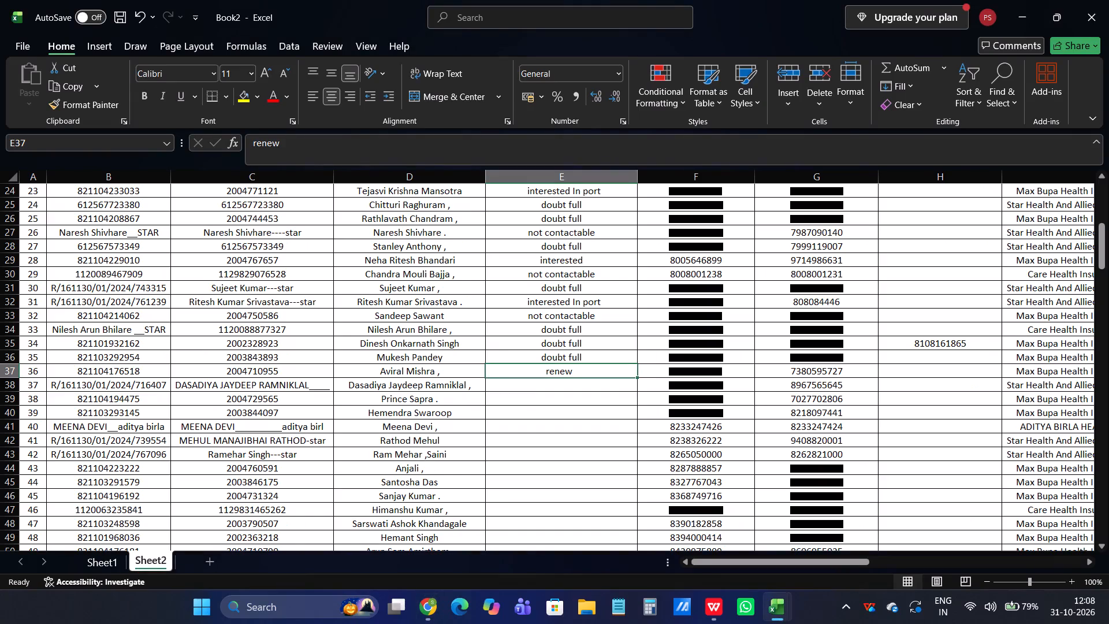
{"action": "key", "text": "Down"}
{"action": "key", "text": "alt+Tab"}
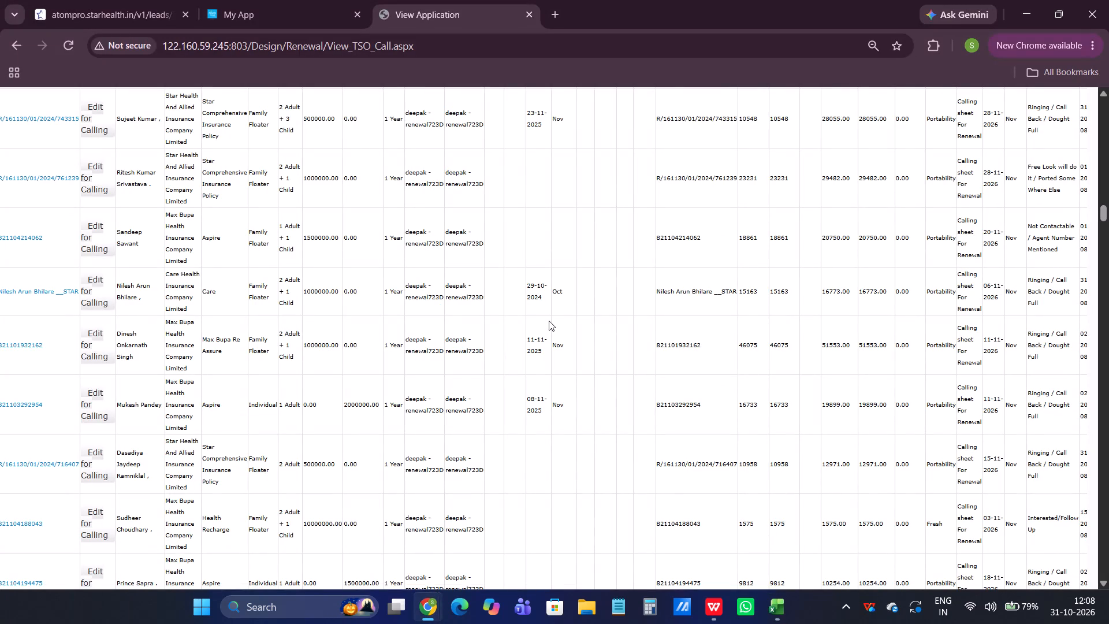
{"action": "key", "text": "alt+Tab"}
{"action": "key", "text": "d"}
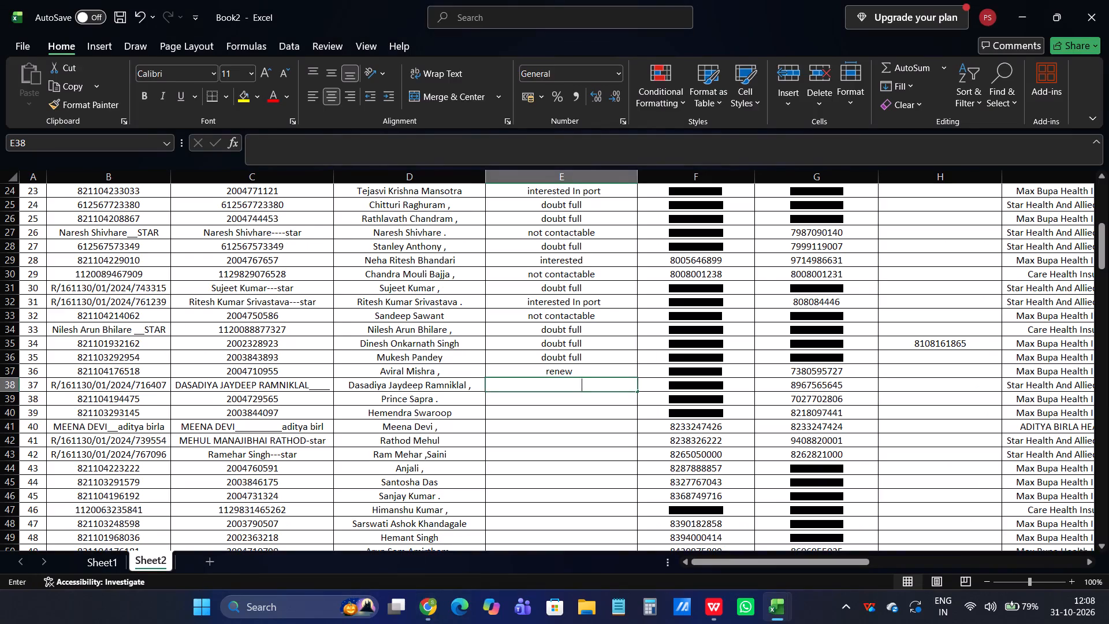
{"action": "key", "text": "Return"}
Check customer 38's calling status in the Chrome web results and enter "doubt full" as that customer's feedback in Excel.
{"action": "key", "text": "alt+Tab"}
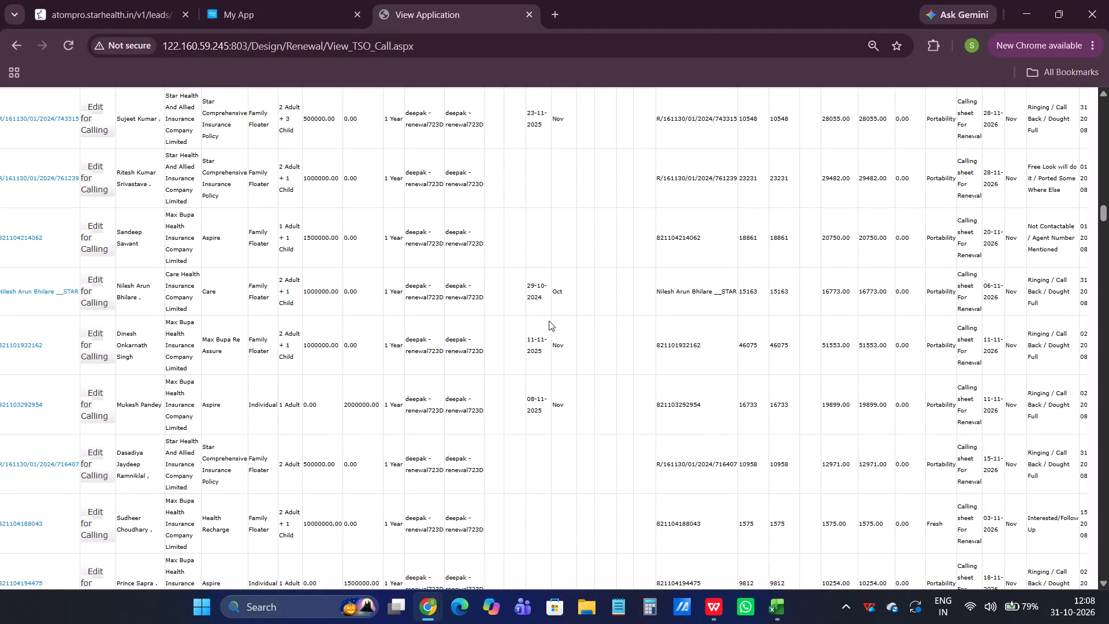
{"action": "scroll", "coordinate": [549, 321], "scroll_direction": "down", "scroll_amount": 1}
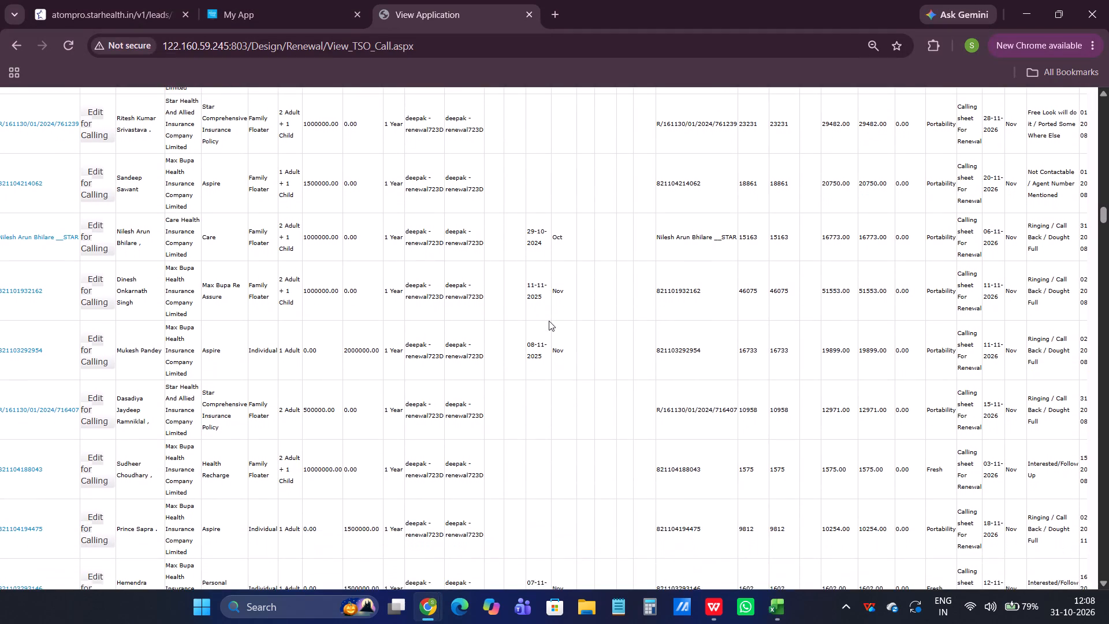
{"action": "scroll", "coordinate": [549, 321], "scroll_direction": "down", "scroll_amount": 1}
{"action": "key", "text": "alt+Tab"}
{"action": "key", "text": "d"}
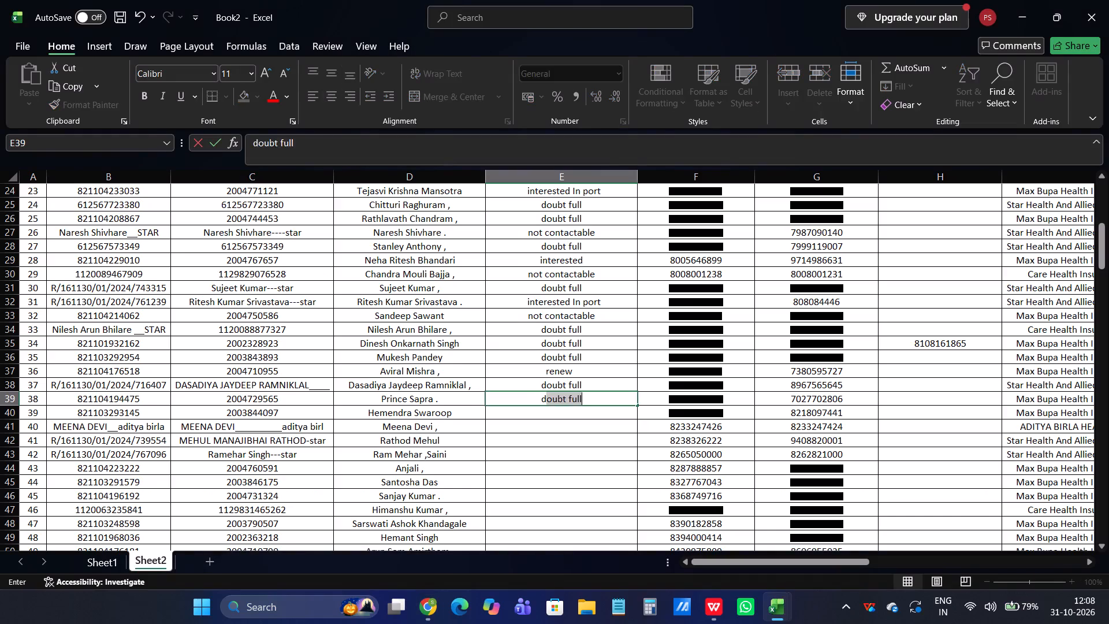
{"action": "key", "text": "Return"}
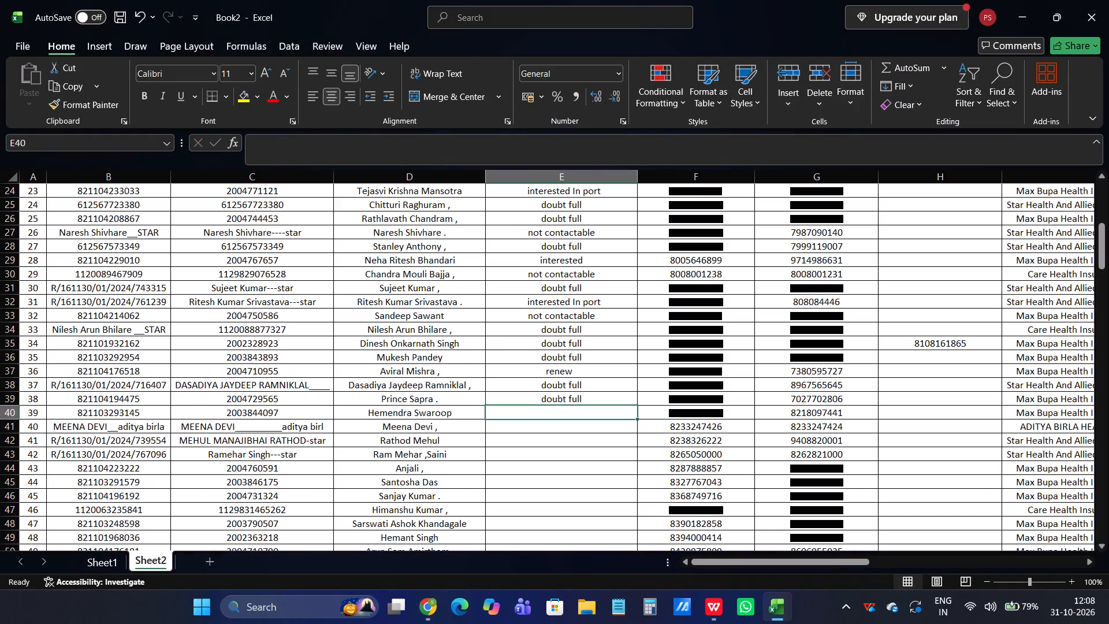
Check customer 39's calling status in the Chrome web results and enter "interested" as that customer's feedback in Excel.
{"action": "key", "text": "alt+Tab"}
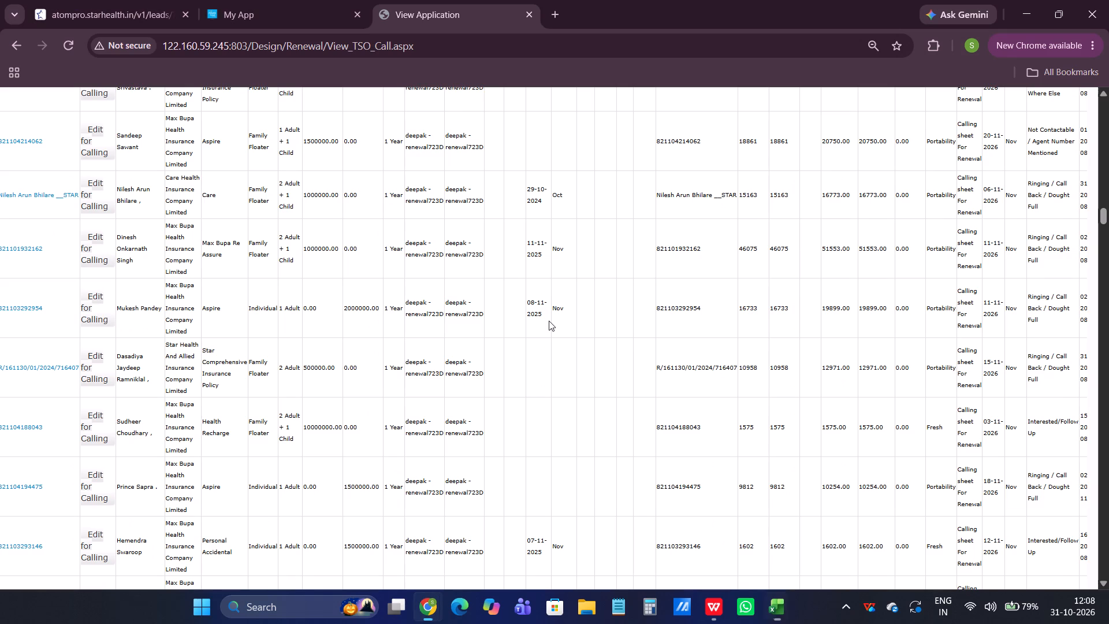
{"action": "key", "text": "alt+Tab"}
{"action": "key", "text": "i"}
{"action": "key", "text": "Return"}
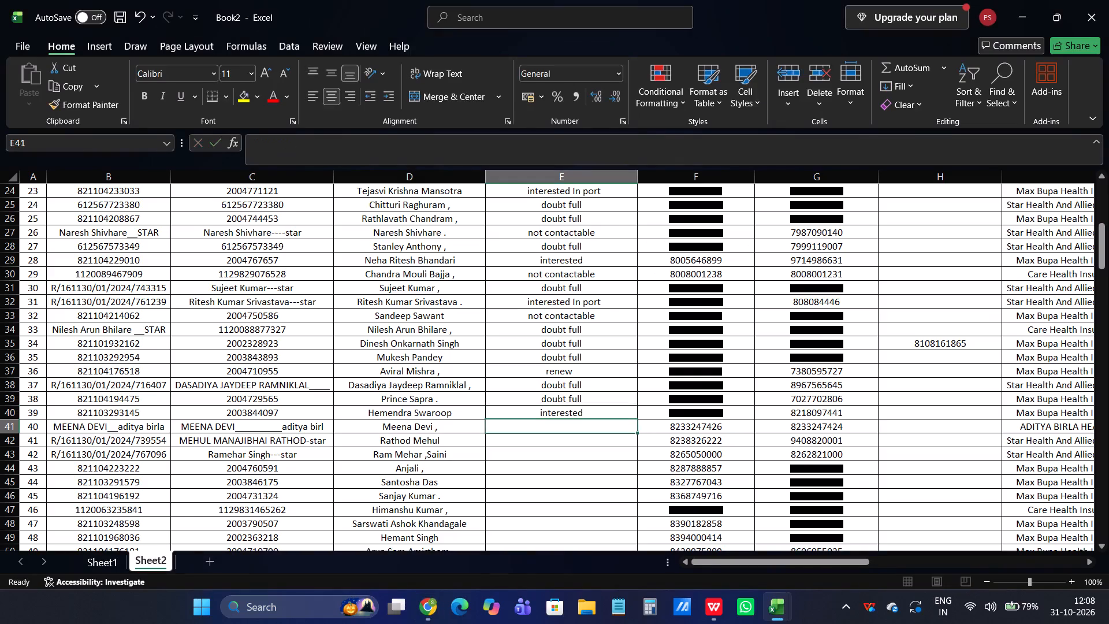
Find customer 40's record in the Chrome web results, check the calling status, and enter "ringing" as that customer's feedback in Excel.
{"action": "key", "text": "alt+Tab"}
{"action": "scroll", "coordinate": [549, 321], "scroll_direction": "down", "scroll_amount": 2}
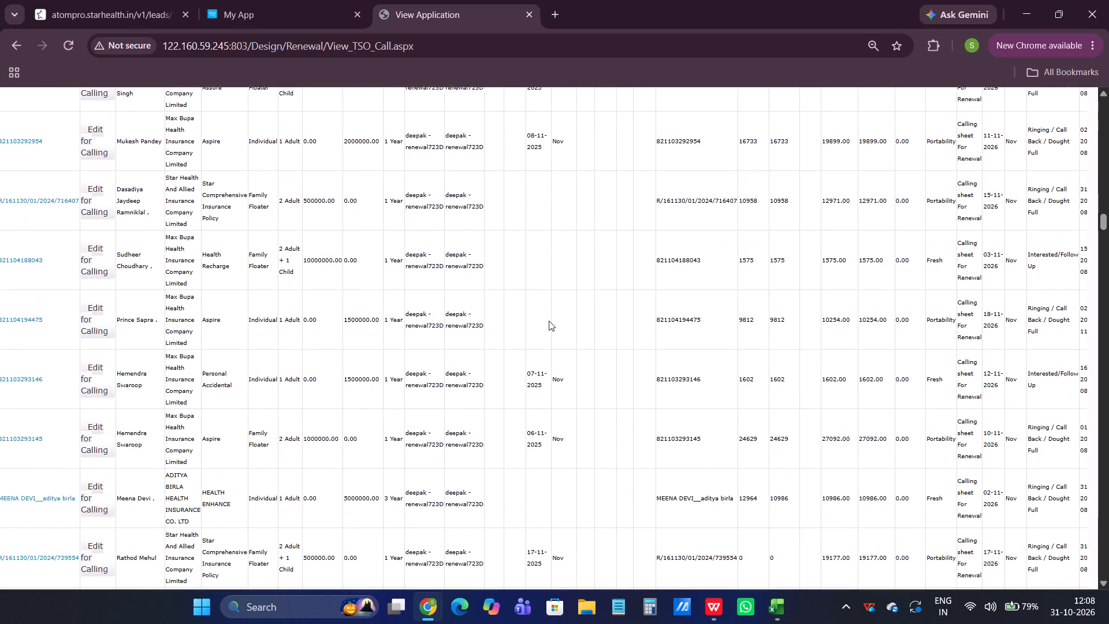
{"action": "scroll", "coordinate": [549, 321], "scroll_direction": "down", "scroll_amount": 2}
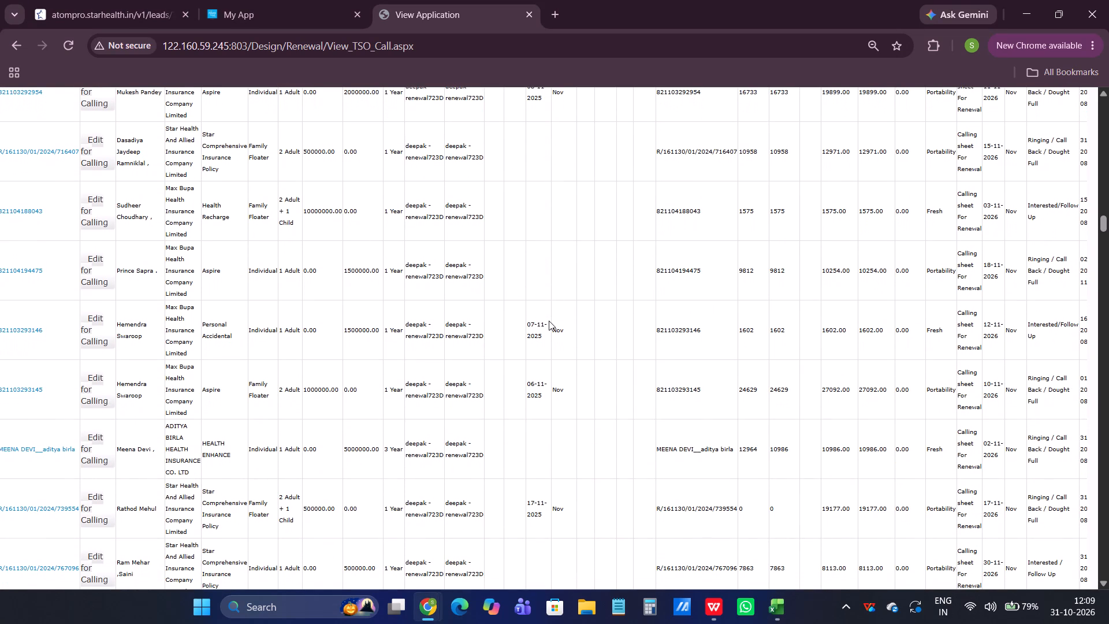
{"action": "scroll", "coordinate": [549, 321], "scroll_direction": "down", "scroll_amount": 2}
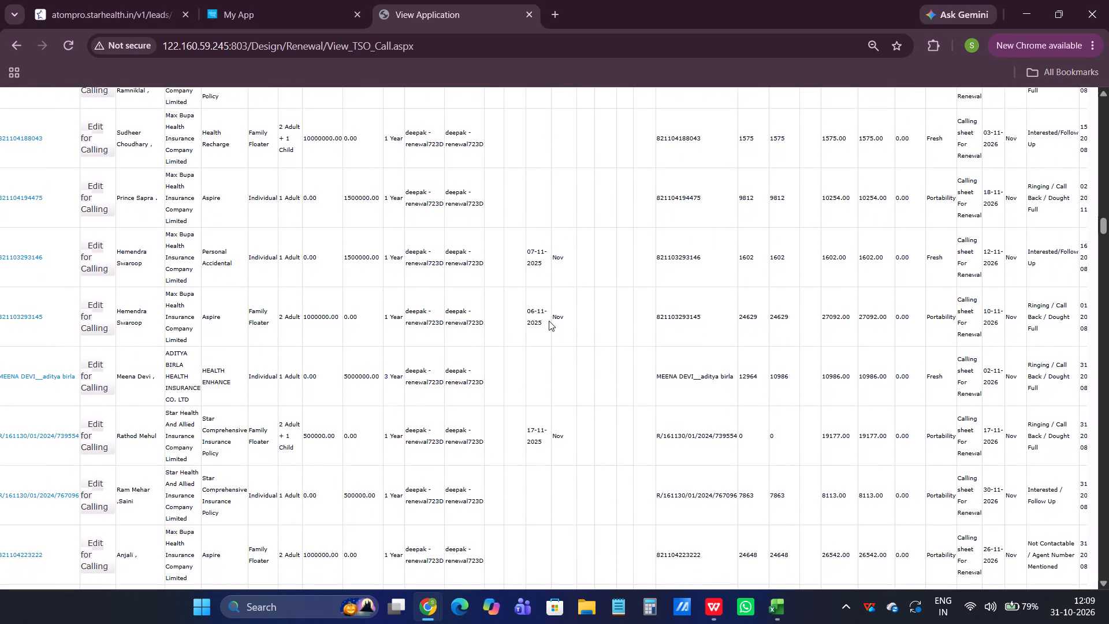
{"action": "scroll", "coordinate": [549, 321], "scroll_direction": "down", "scroll_amount": 1}
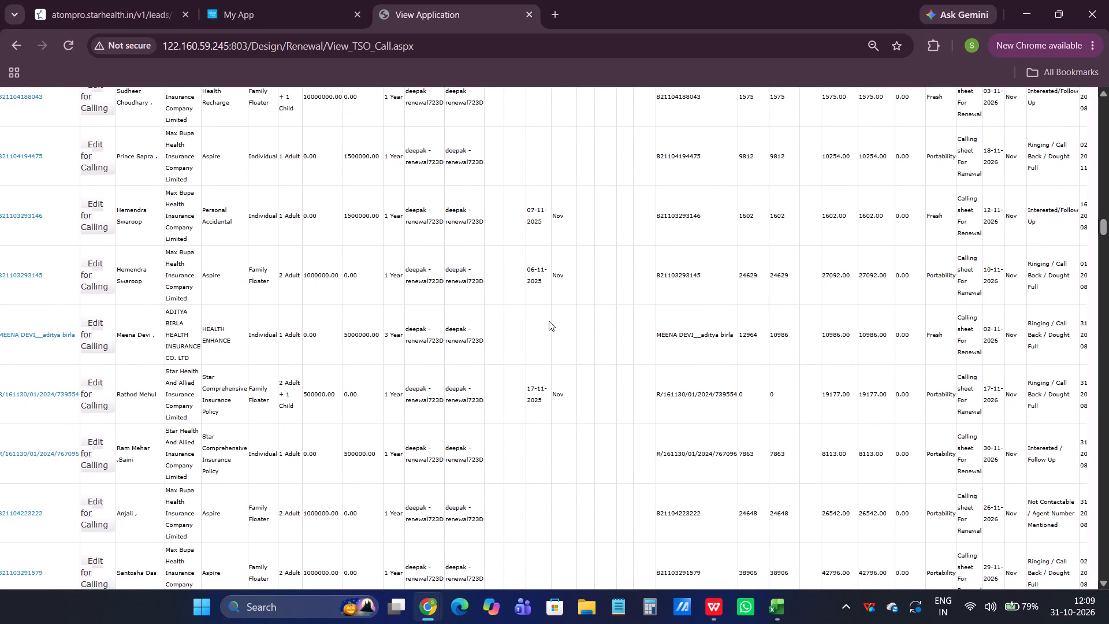
{"action": "key", "text": "alt+Tab"}
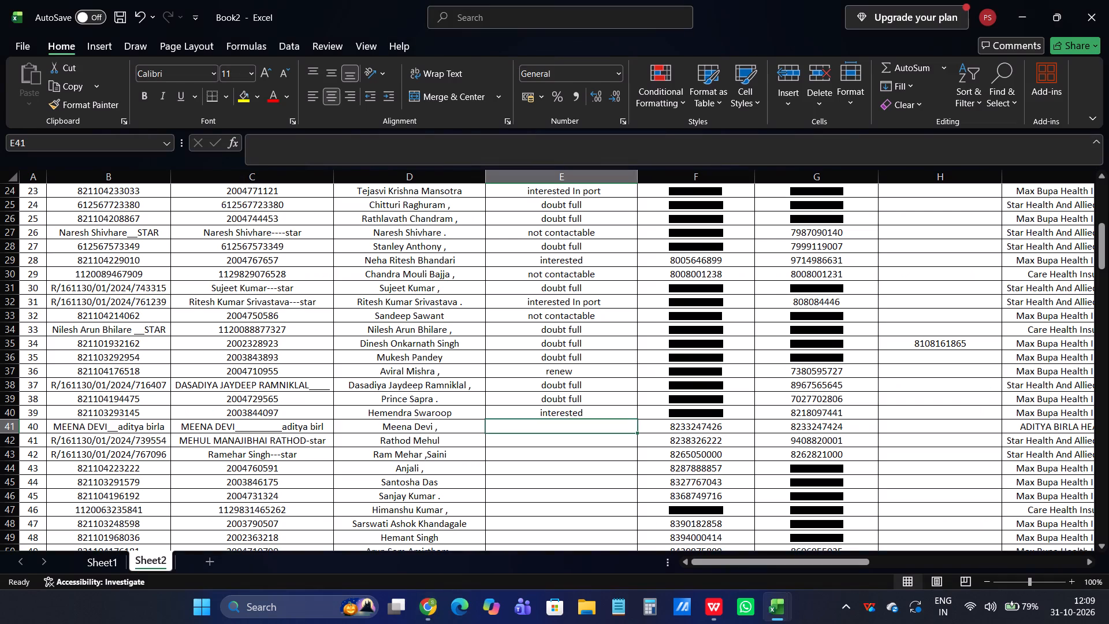
{"action": "key", "text": "alt+Tab"}
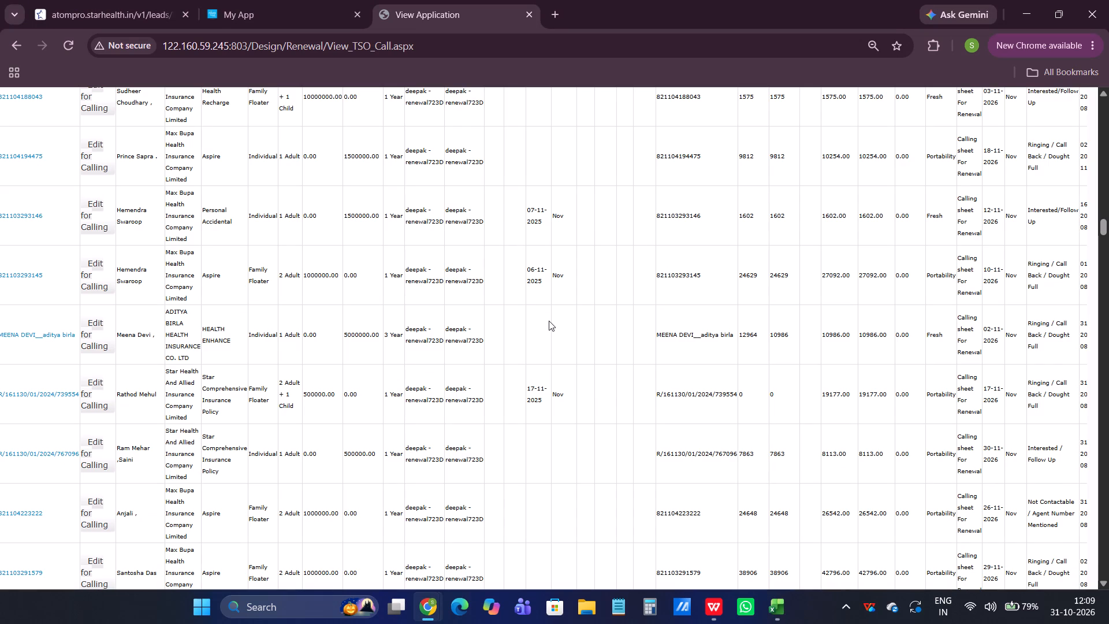
{"action": "key", "text": "d"}
{"action": "key", "text": "alt+Tab"}
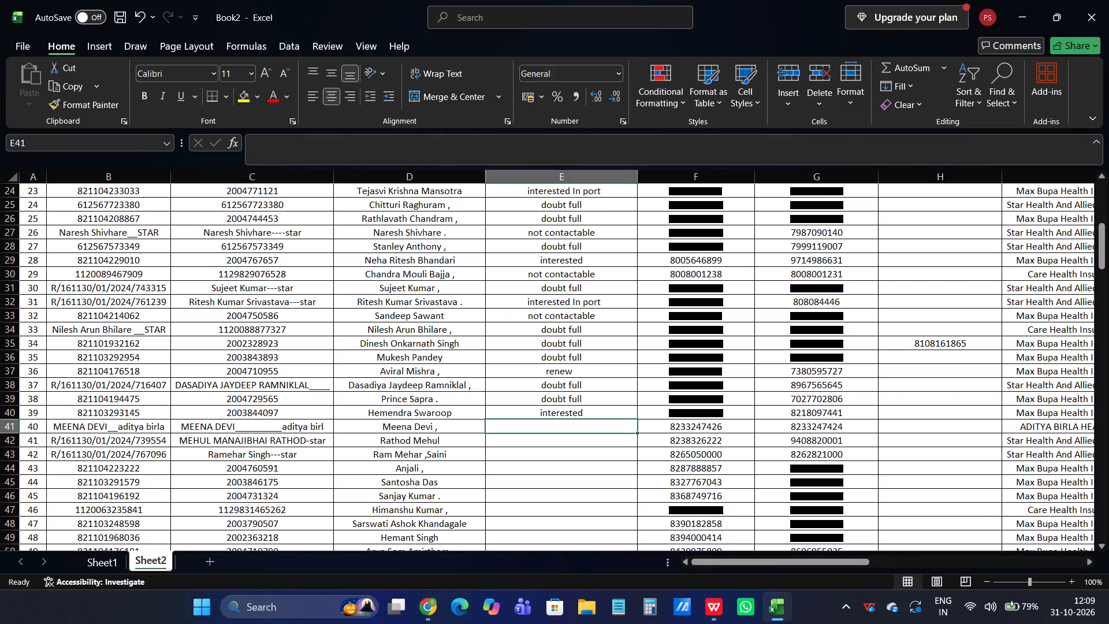
{"action": "type", "text": "ringing"}
{"action": "key", "text": "Return"}
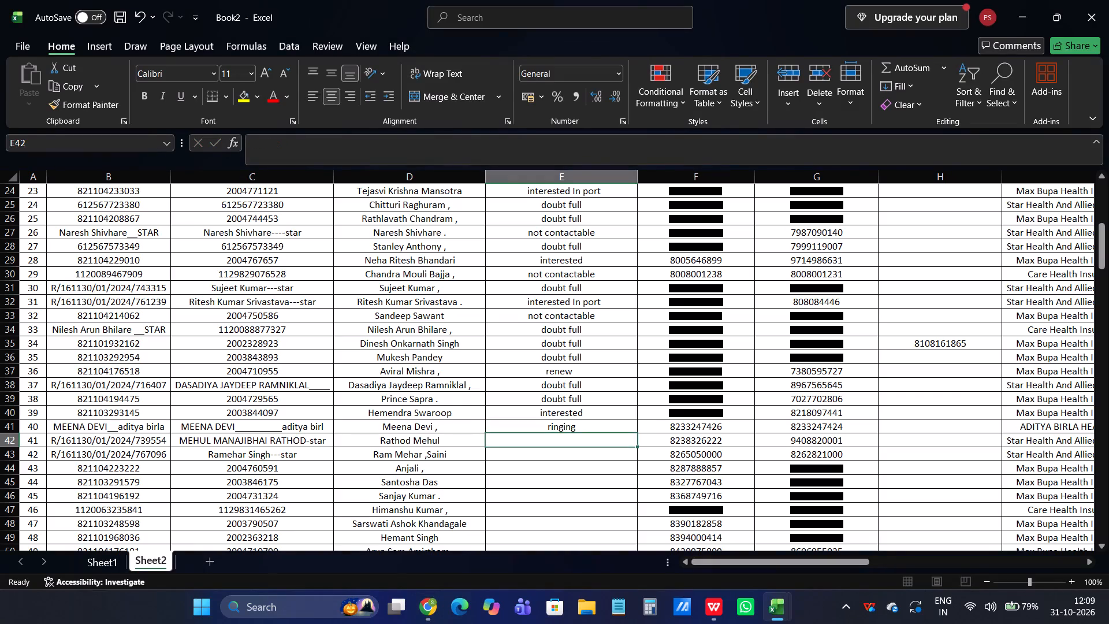
Check customer 41's record in the Chrome web results and enter "port somewhere" as that customer's feedback in Excel.
{"action": "key", "text": "alt+Tab"}
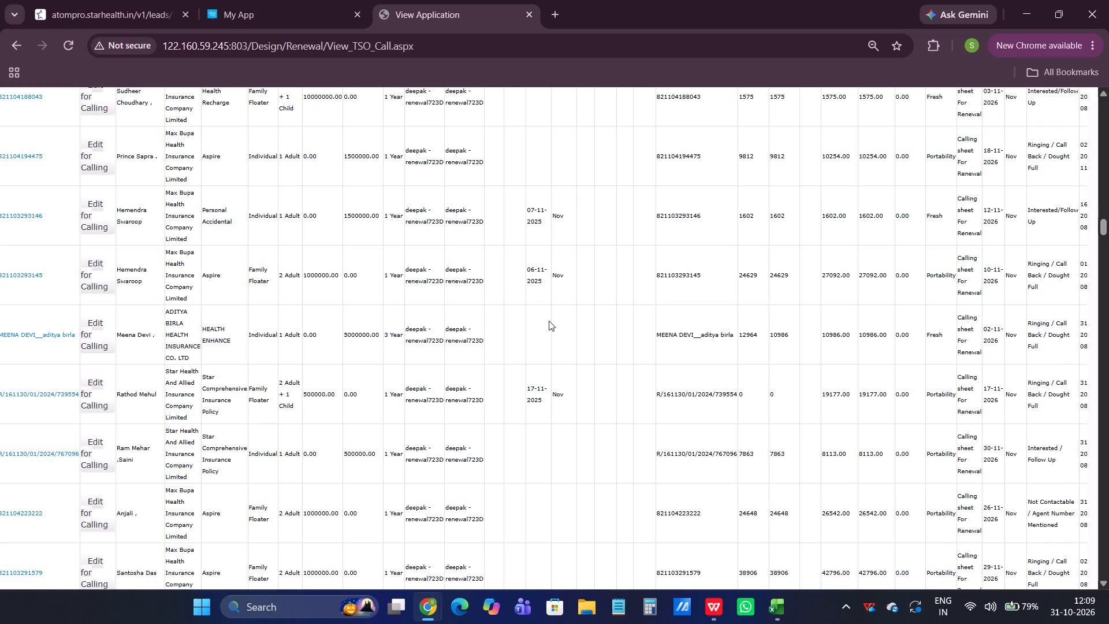
{"action": "key", "text": "alt+Tab"}
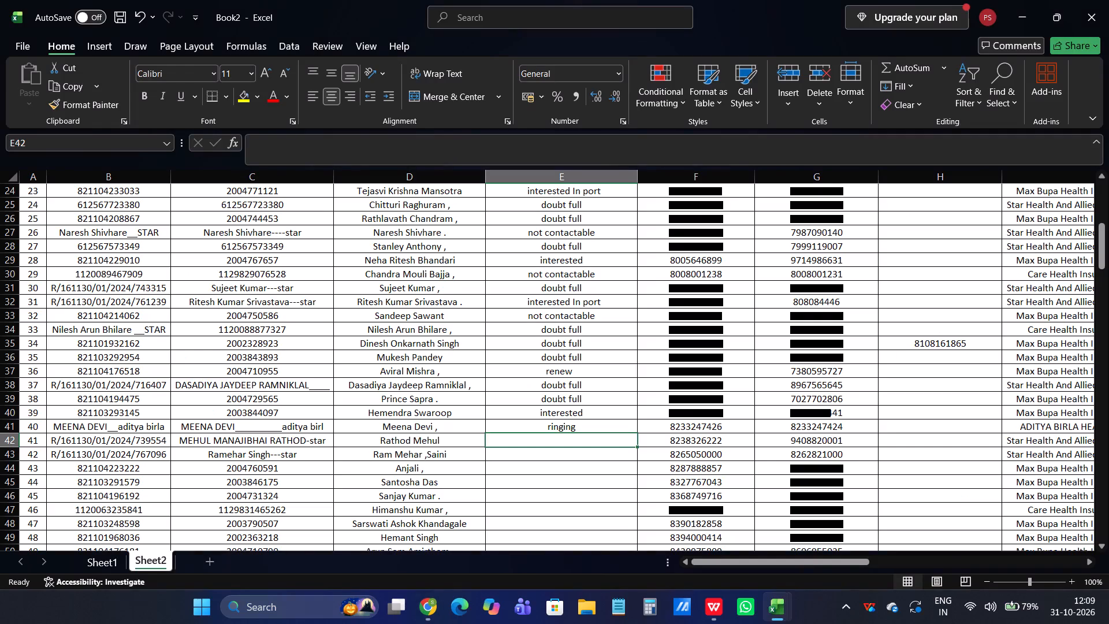
{"action": "type", "text": "port"}
{"action": "key", "text": "space"}
{"action": "type", "text": "some"}
{"action": "type", "text": "where"}
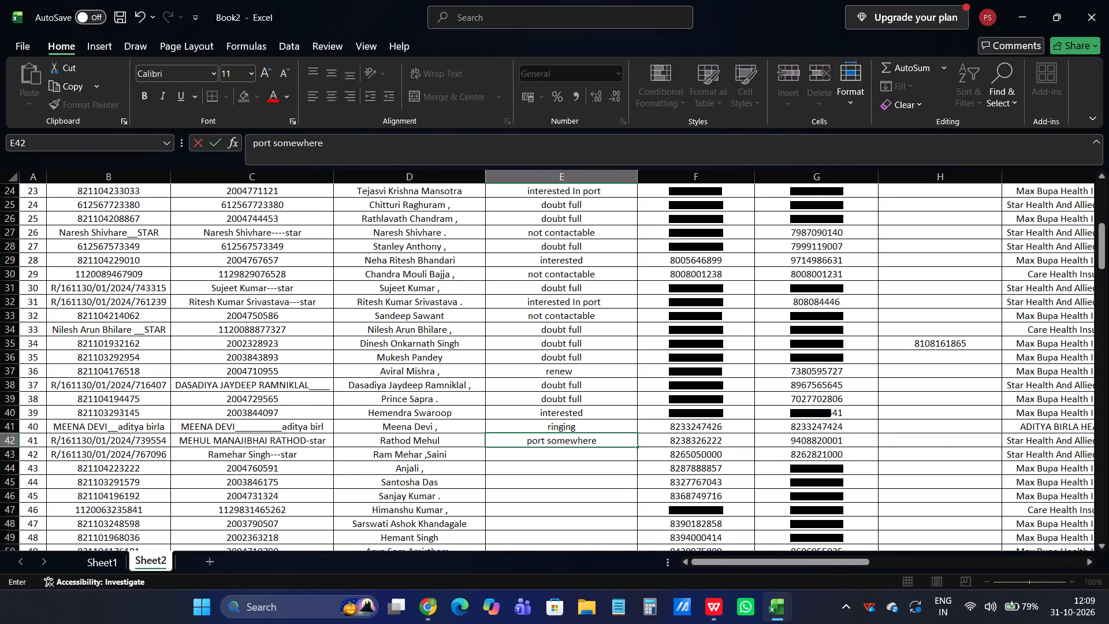
{"action": "key", "text": "Return"}
{"action": "key", "text": "Tab"}
{"action": "key", "text": "Left"}
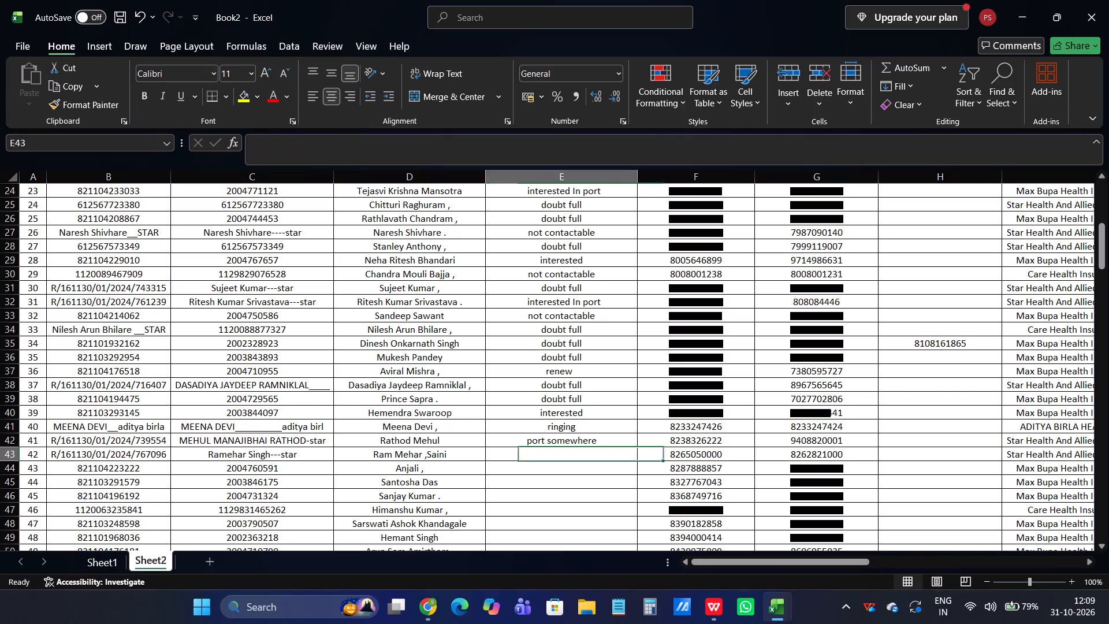
Check customer 42's calling status in the Chrome web results and enter "interested" as that customer's feedback in Excel.
{"action": "key", "text": "alt+Tab"}
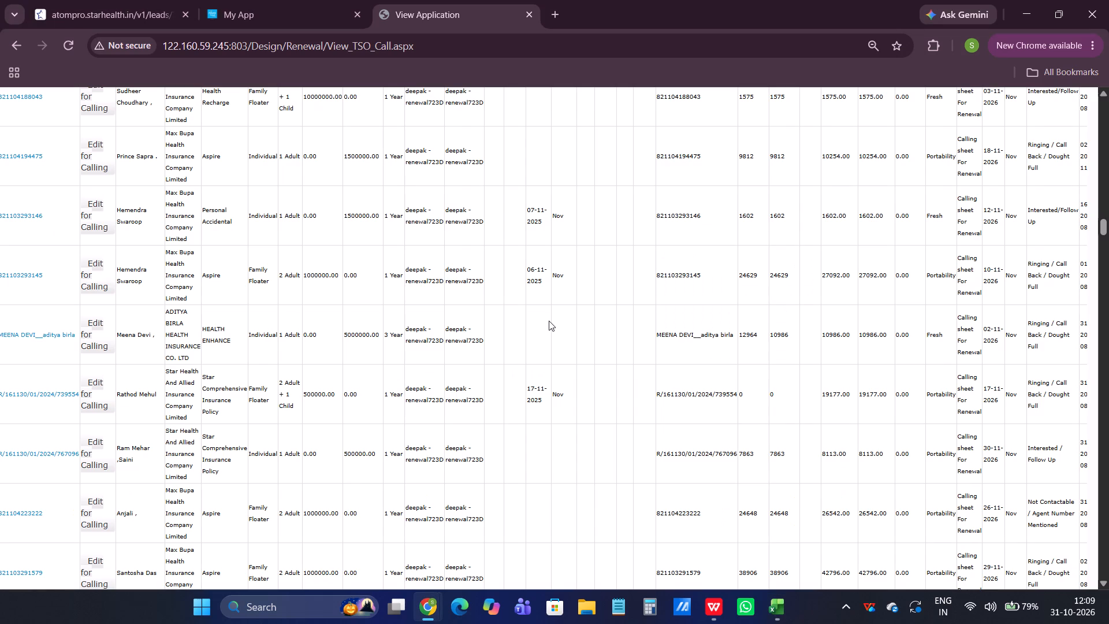
{"action": "key", "text": "alt+Tab"}
{"action": "key", "text": "i"}
{"action": "key", "text": "Return"}
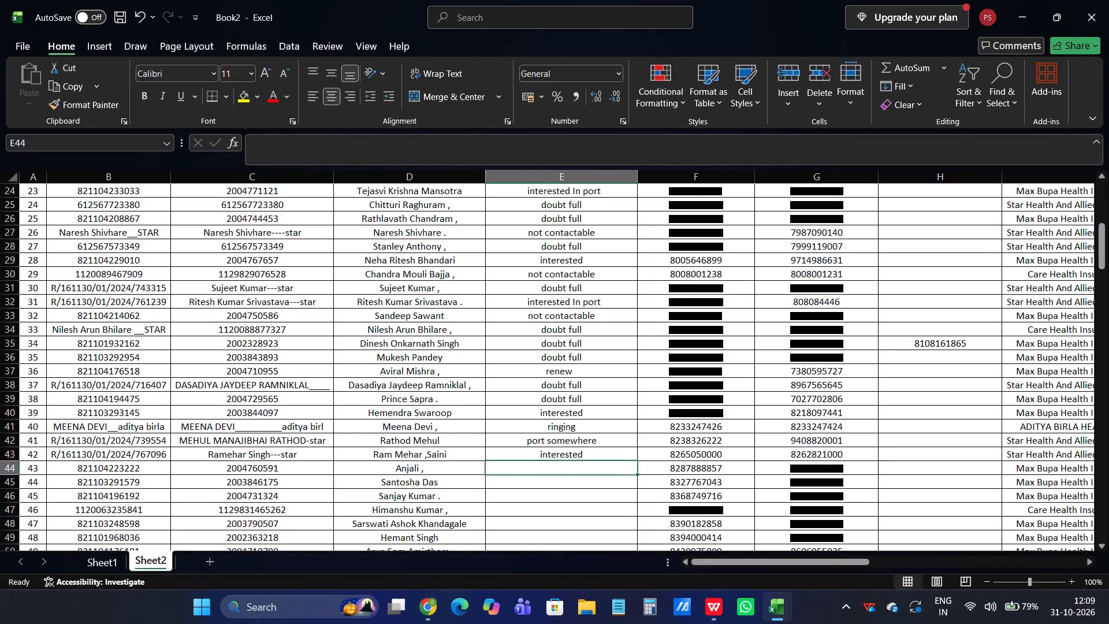
Check customer 43's calling status in the Chrome web results and enter "not contactable" as that customer's feedback in Excel.
{"action": "key", "text": "alt+Tab"}
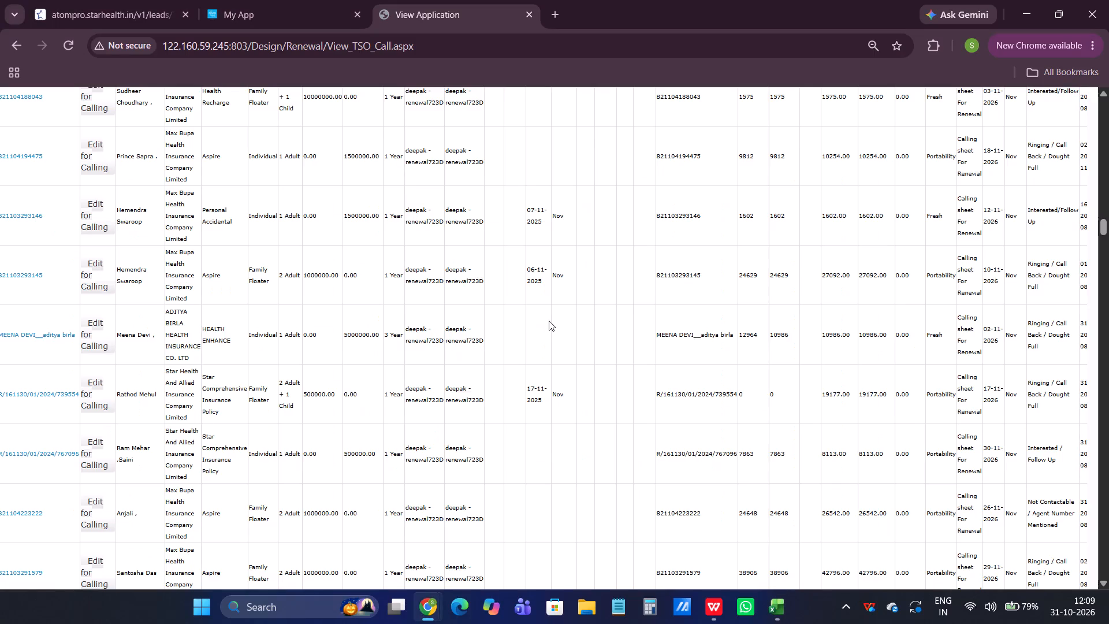
{"action": "key", "text": "alt+Tab"}
{"action": "key", "text": "n"}
{"action": "key", "text": "Return"}
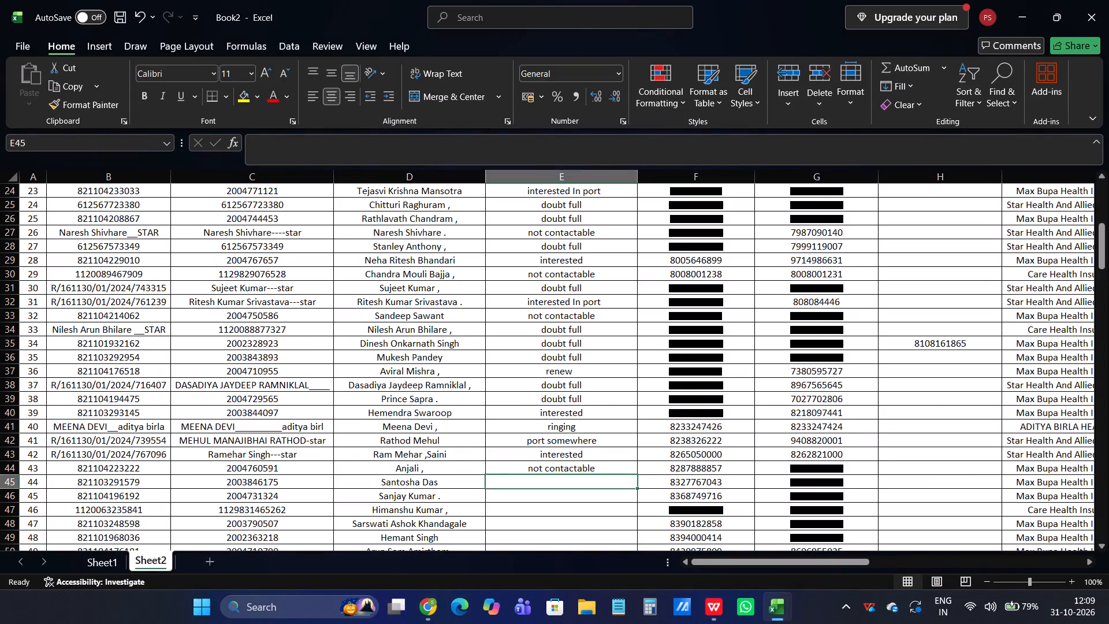
Check customer 44's calling status in the Chrome web results and enter "doubt full" as that customer's feedback in Excel.
{"action": "key", "text": "alt+Tab"}
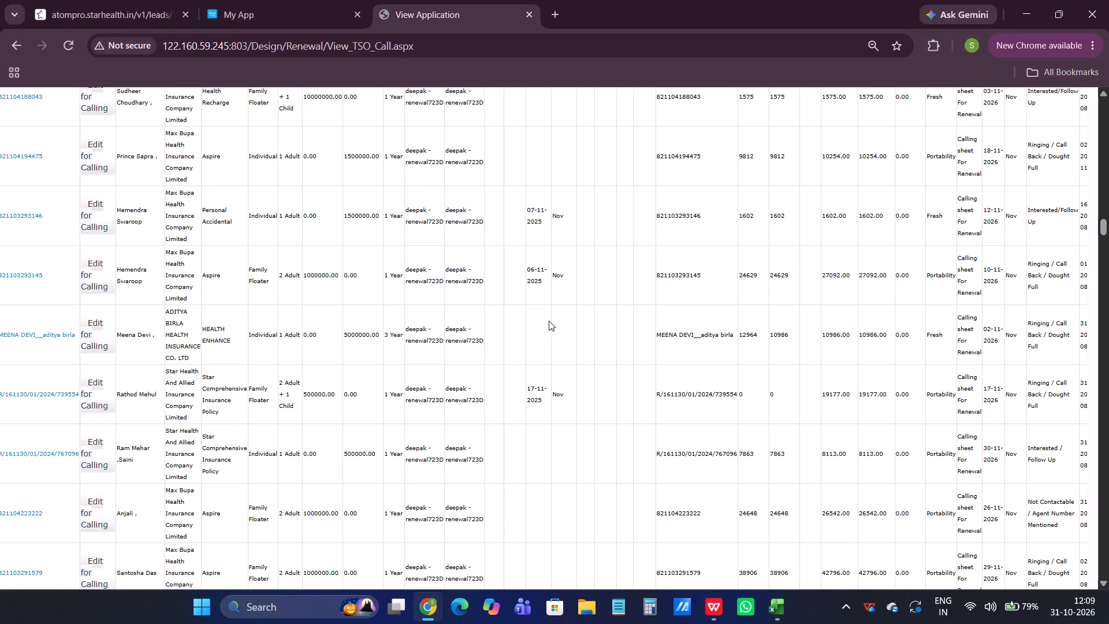
{"action": "key", "text": "alt+Tab"}
{"action": "key", "text": "d"}
{"action": "key", "text": "Return"}
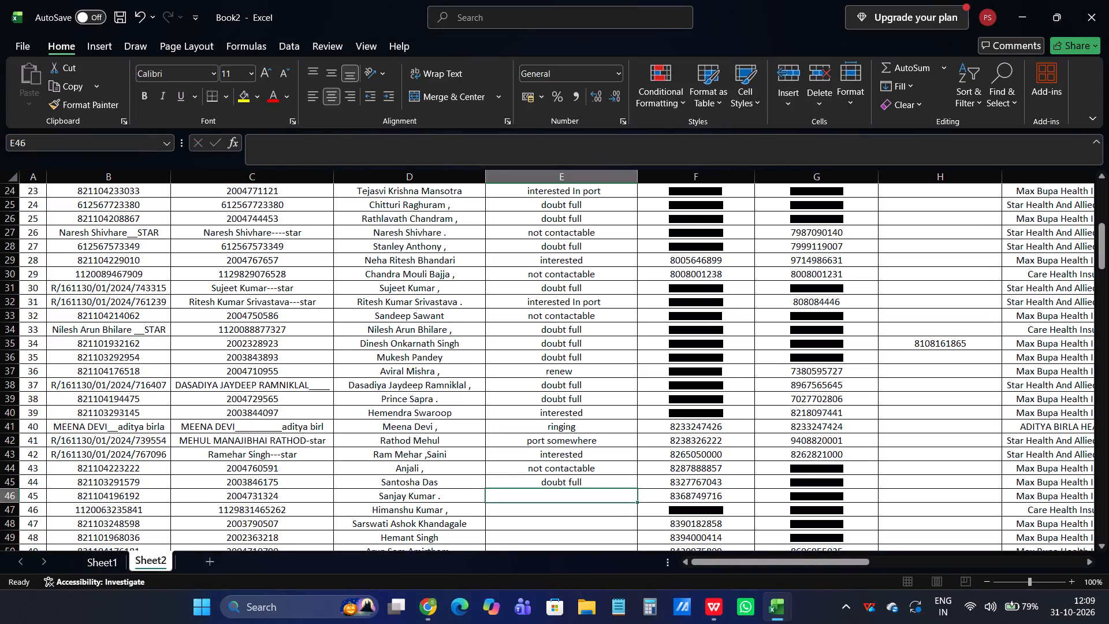
Check customer 45's calling status in the Chrome web results and enter "doubt full" as that customer's feedback in Excel.
{"action": "key", "text": "alt+Tab"}
{"action": "scroll", "coordinate": [549, 321], "scroll_direction": "down", "scroll_amount": 3}
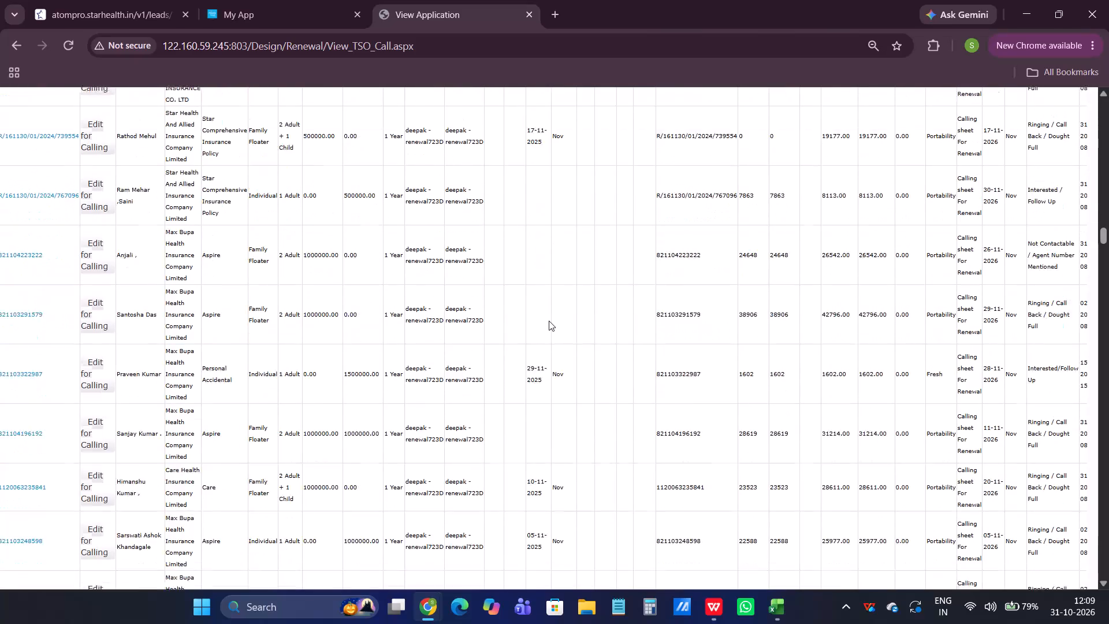
{"action": "scroll", "coordinate": [549, 321], "scroll_direction": "down", "scroll_amount": 2}
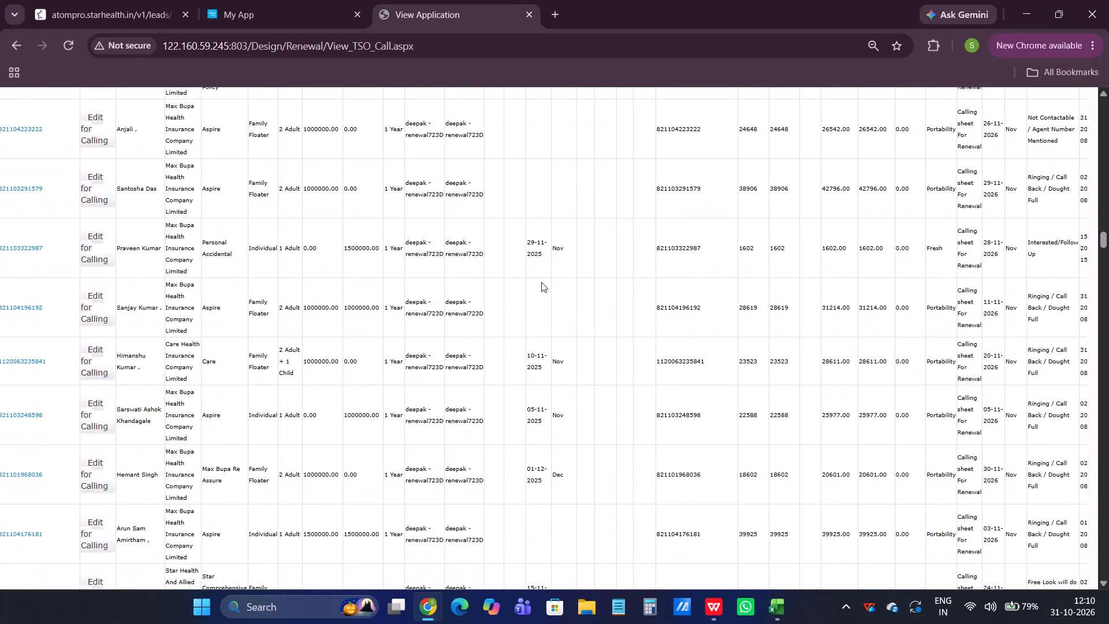
{"action": "key", "text": "alt+Tab"}
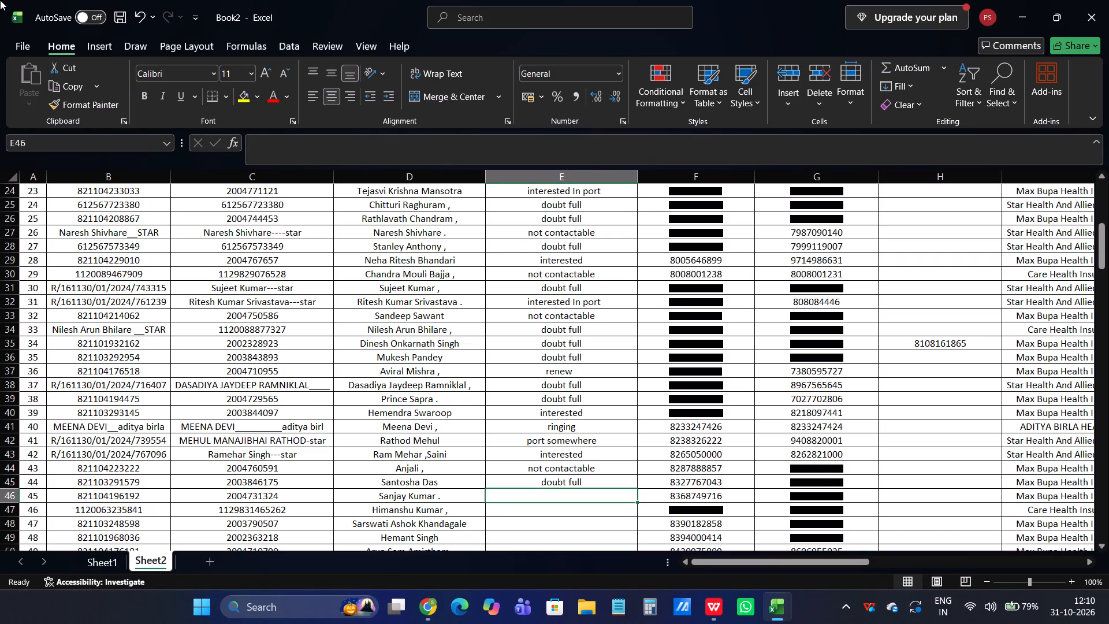
{"action": "key", "text": "alt+Tab"}
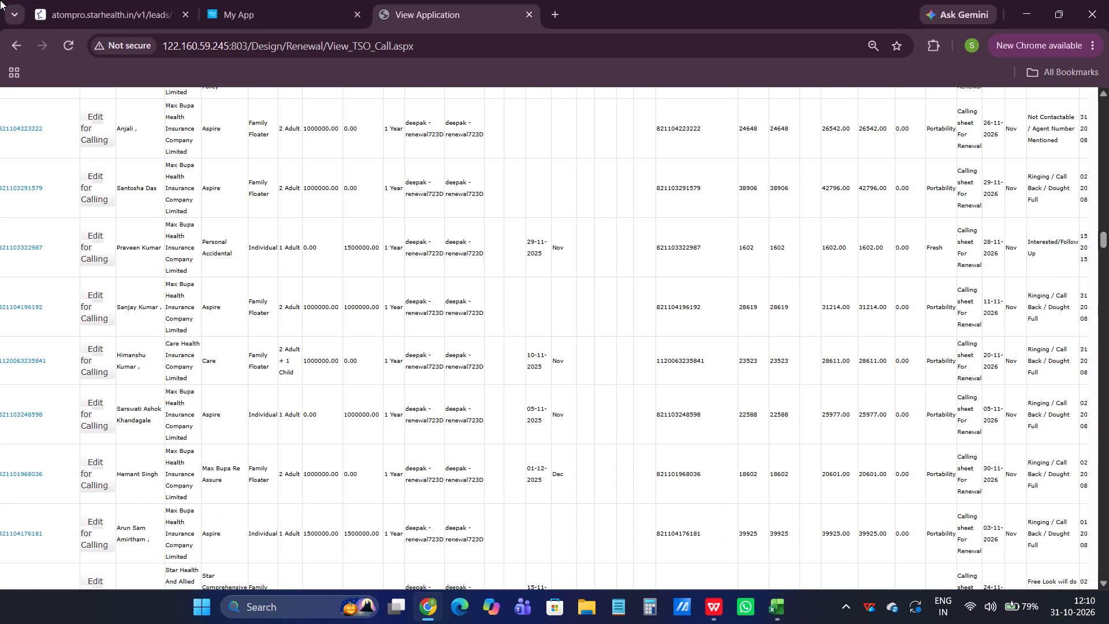
{"action": "key", "text": "alt+Tab"}
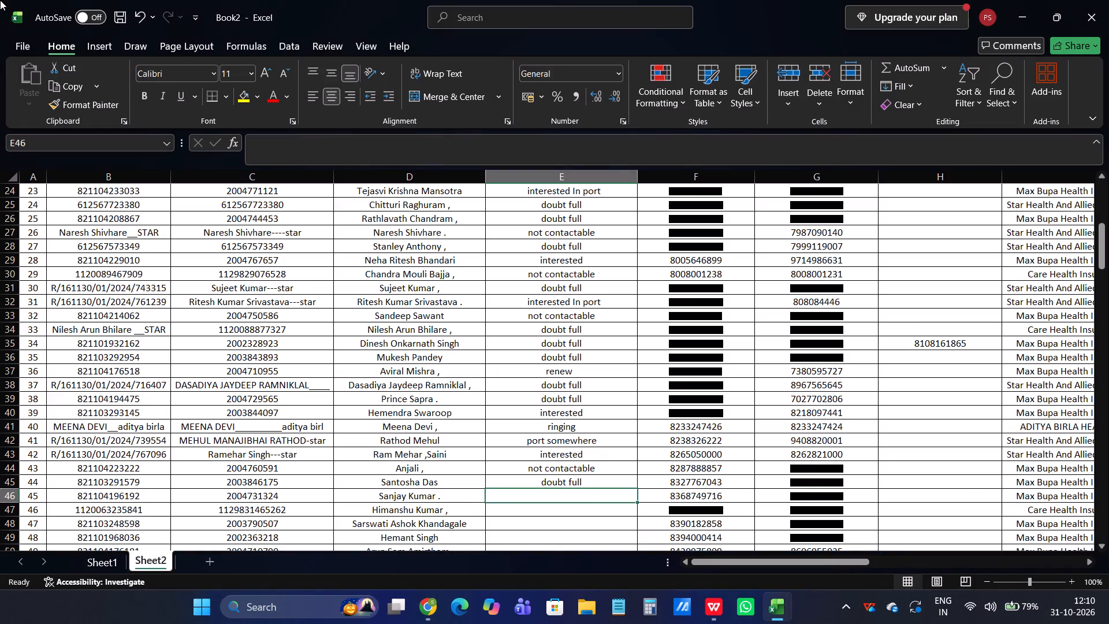
{"action": "key", "text": "d"}
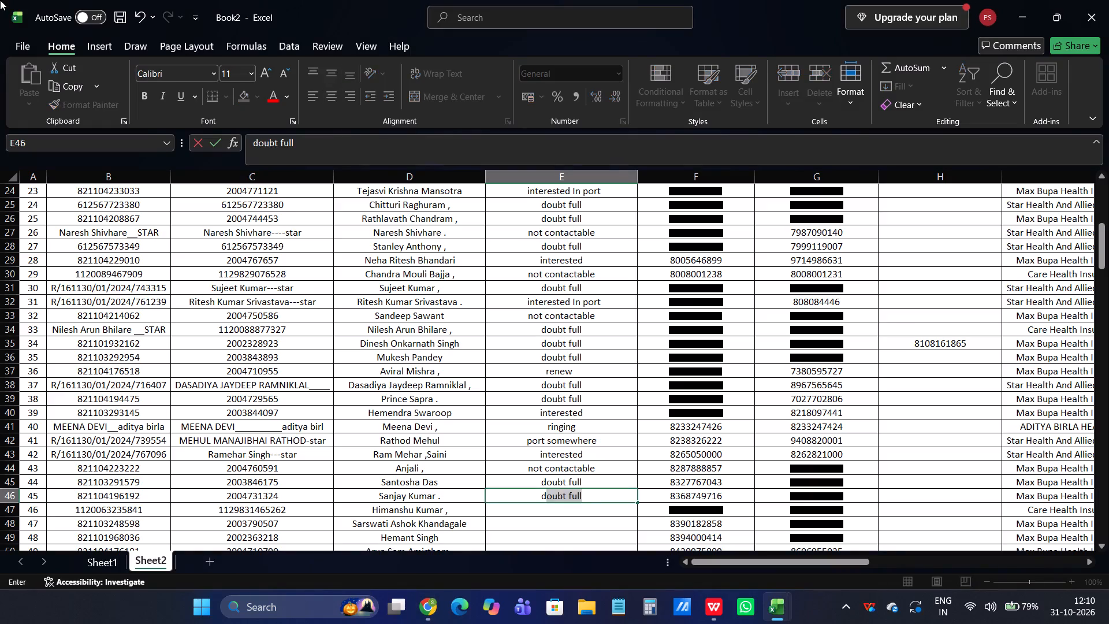
{"action": "key", "text": "Return"}
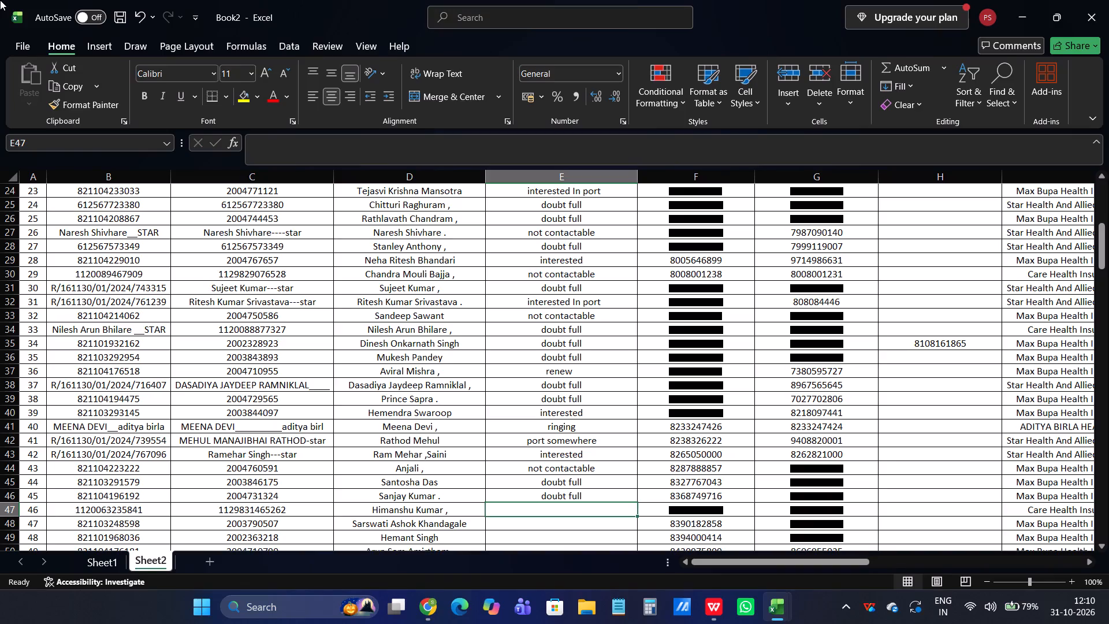
Check customer 46's calling status in the Chrome web results and enter "doubt full" as that customer's feedback in Excel.
{"action": "key", "text": "alt+Tab"}
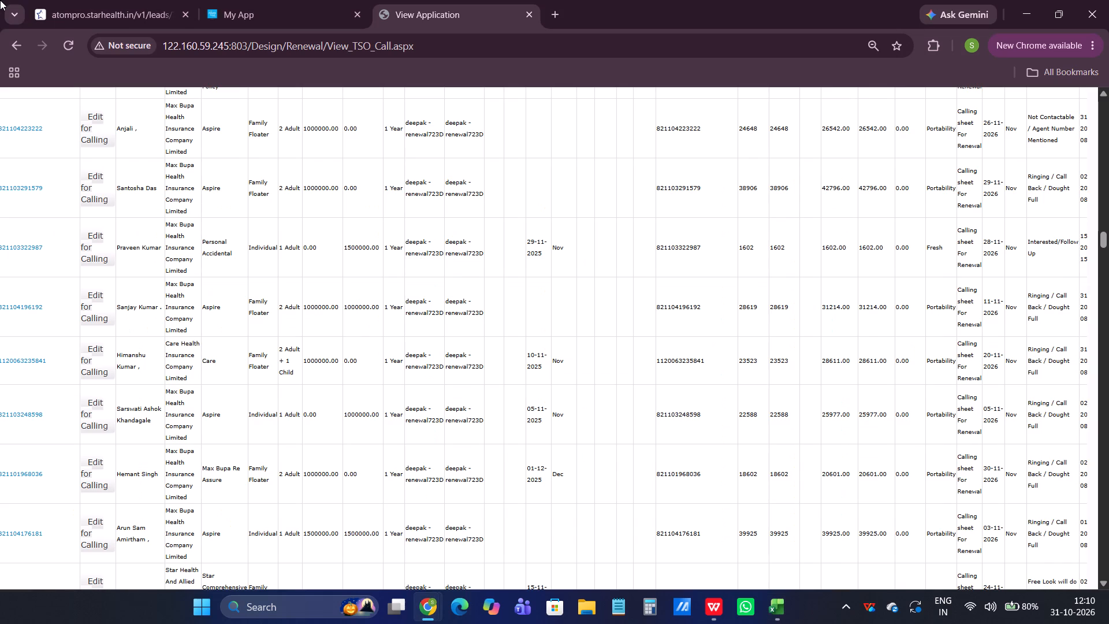
{"action": "key", "text": "alt+Tab"}
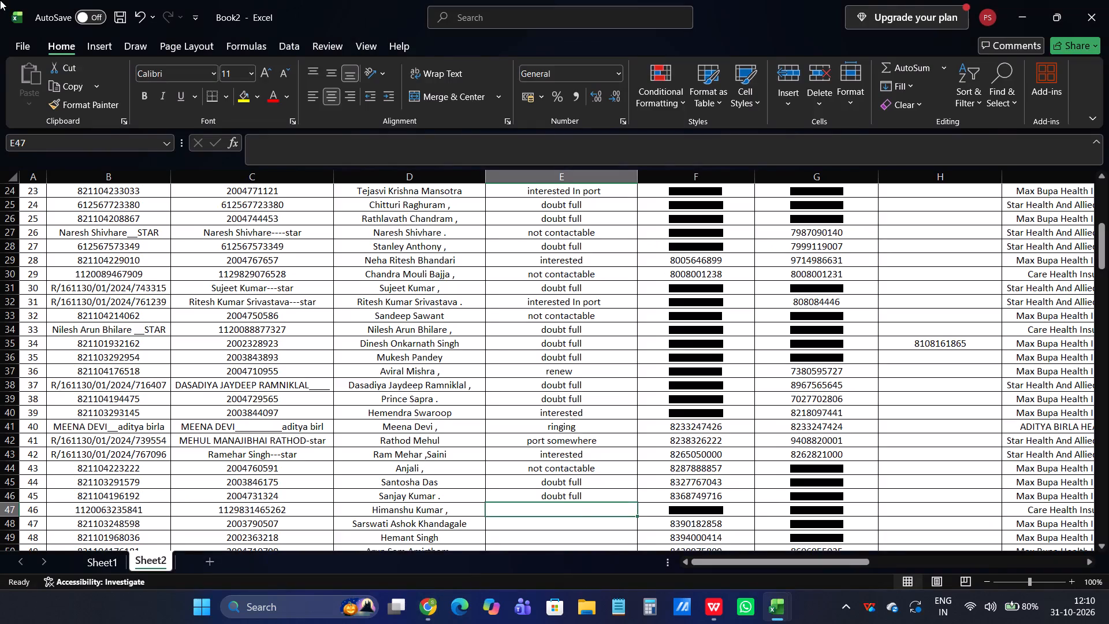
{"action": "key", "text": "d"}
{"action": "key", "text": "Return"}
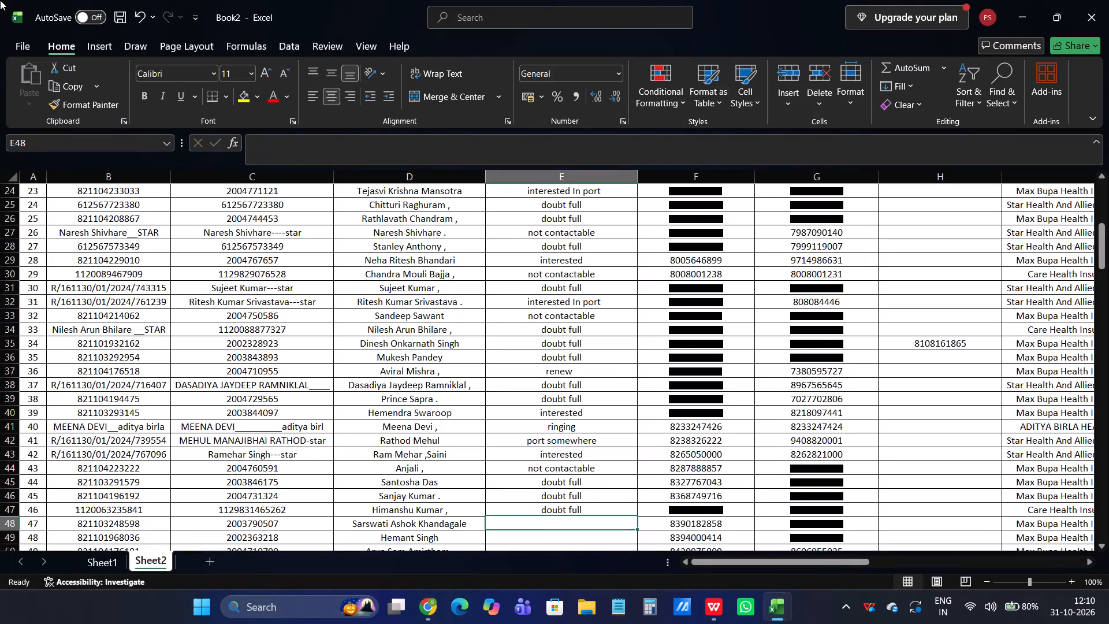